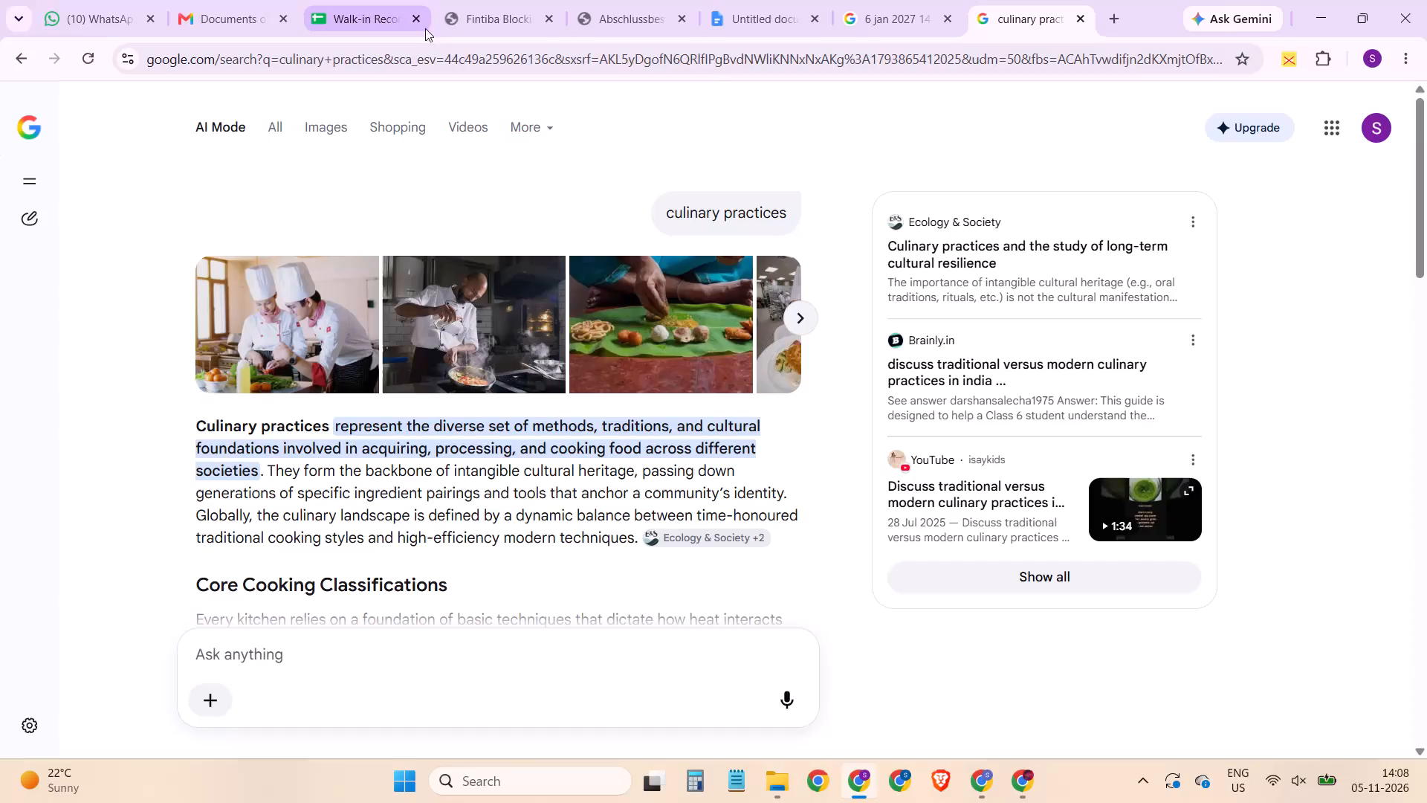
Switch to the untitled Google Docs document and open the recent Drive file named Documents from there.
left_click(759, 0)
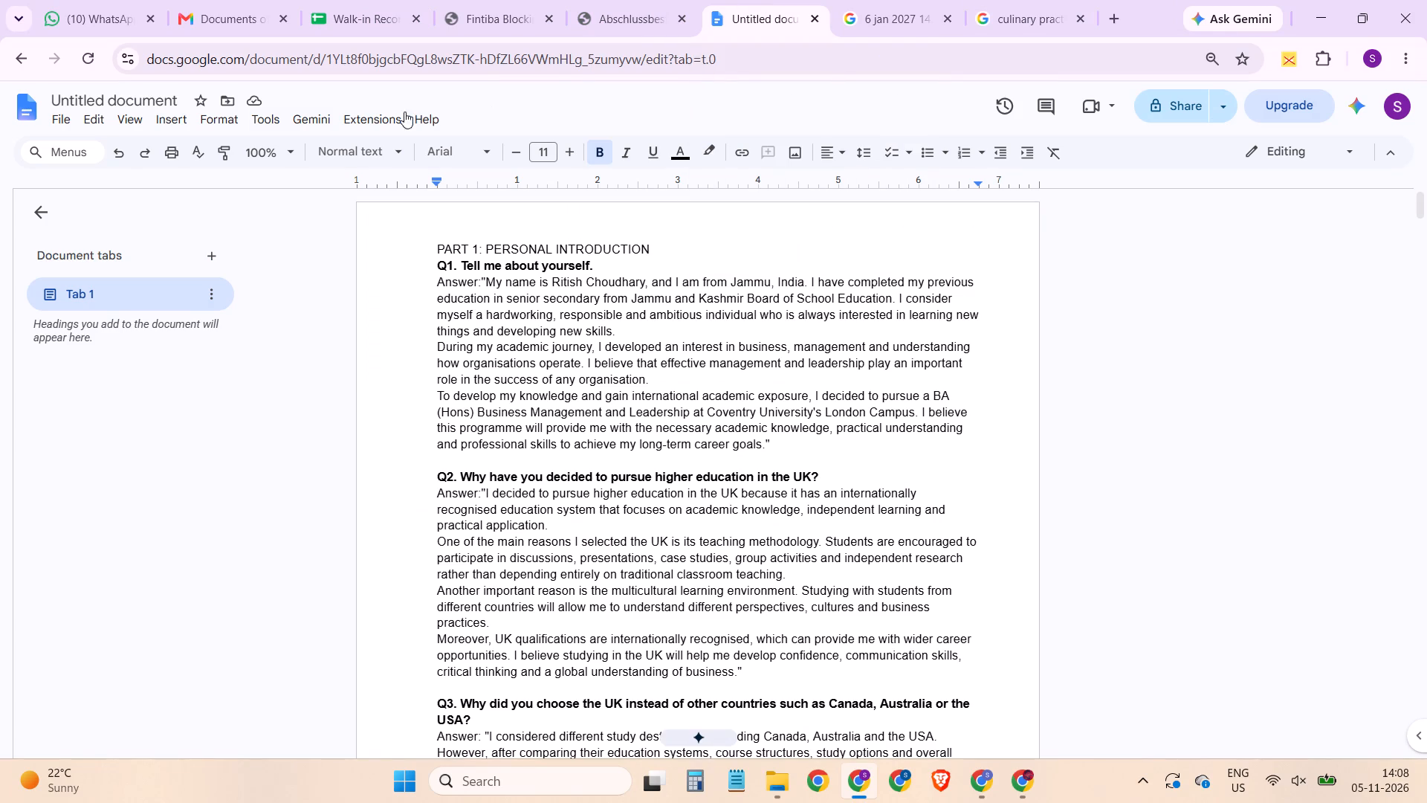
left_click(65, 117)
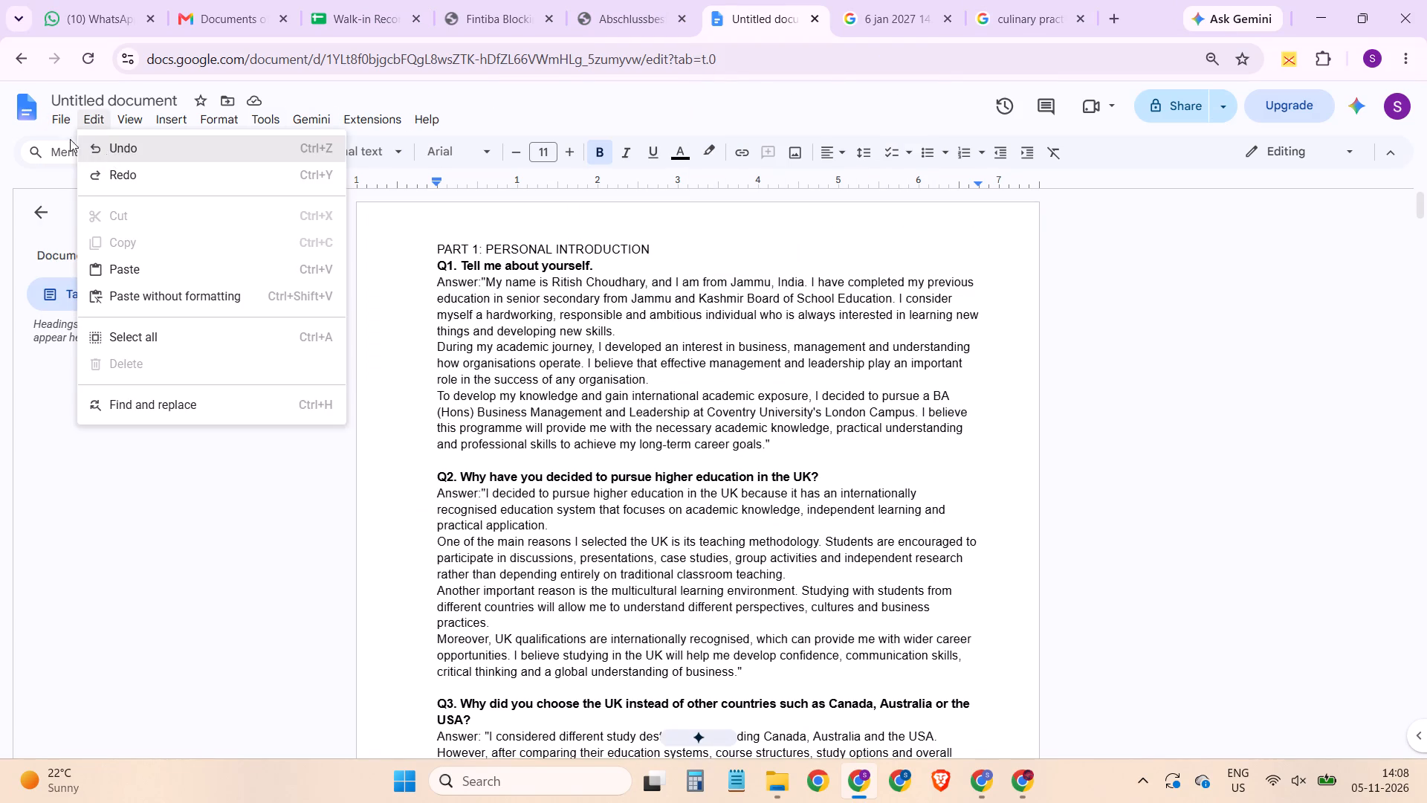
left_click(85, 172)
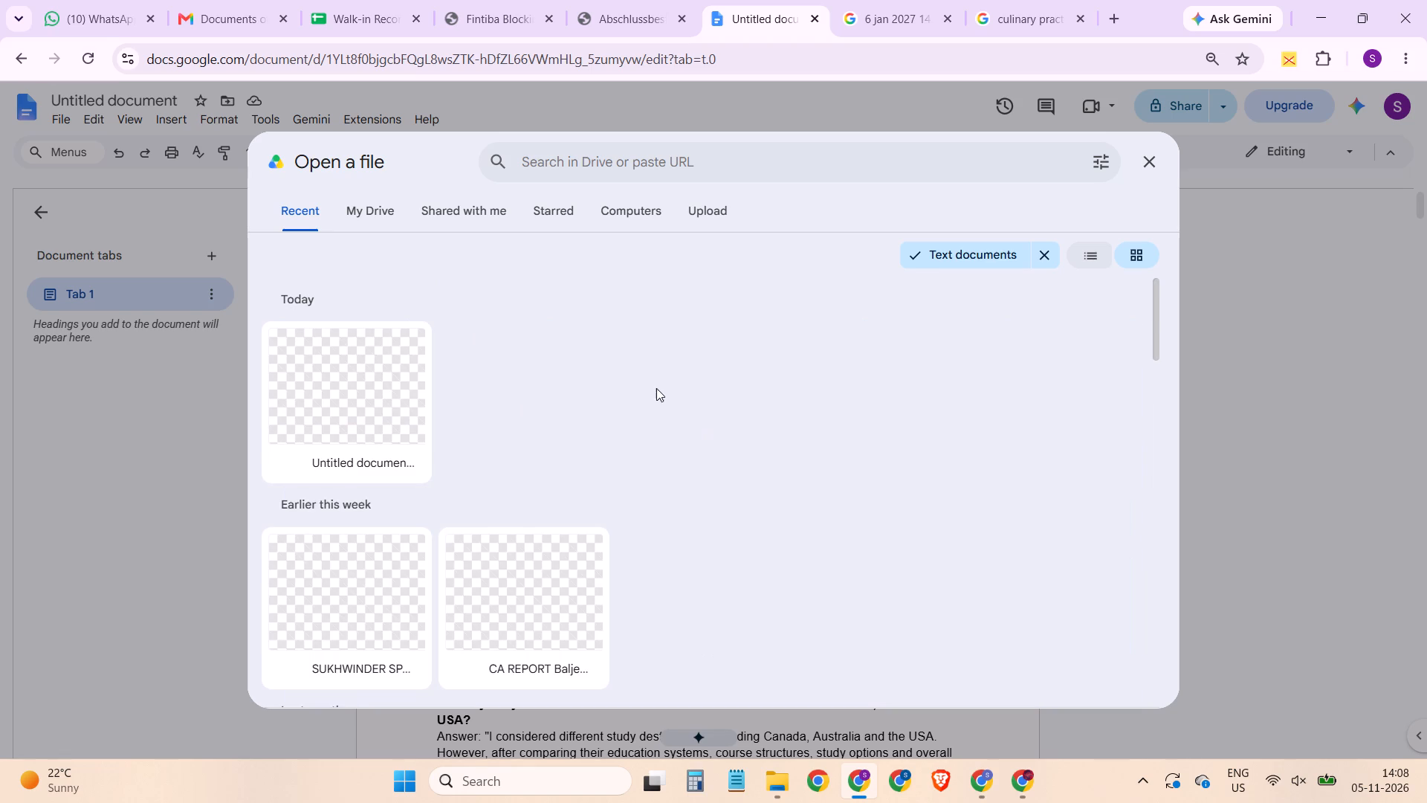
scroll(656, 388, "down", 3)
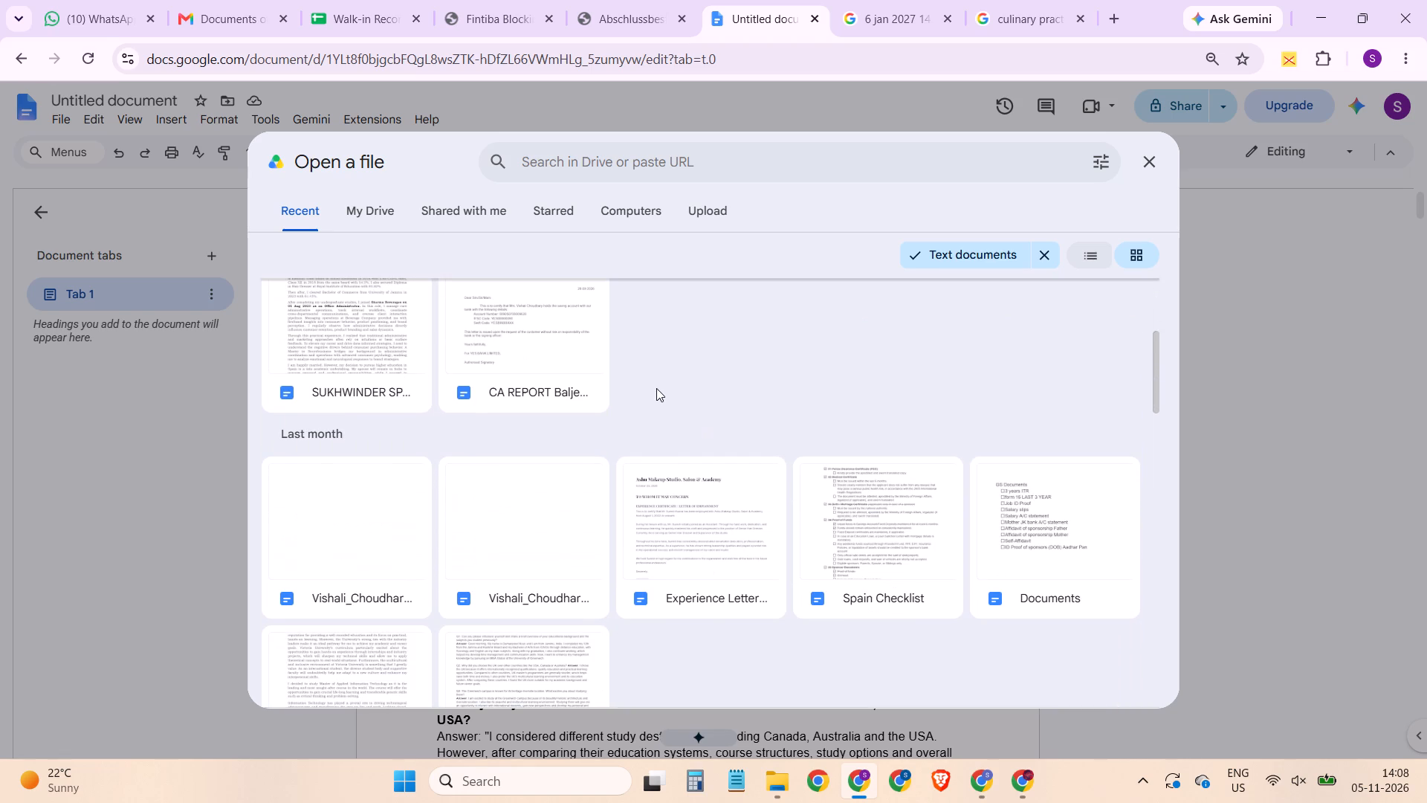
left_click(1066, 505)
left_click(1067, 505)
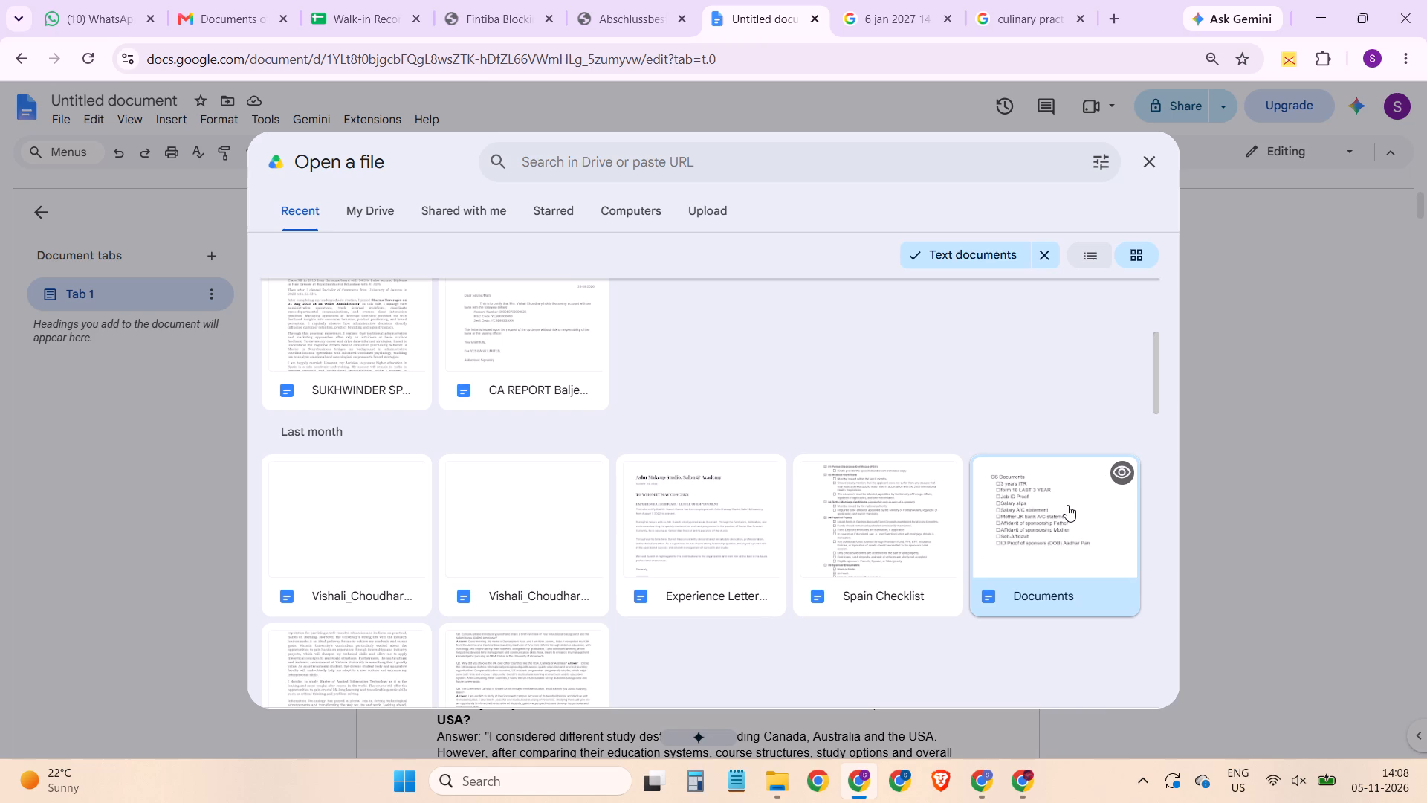
double_click(1067, 505)
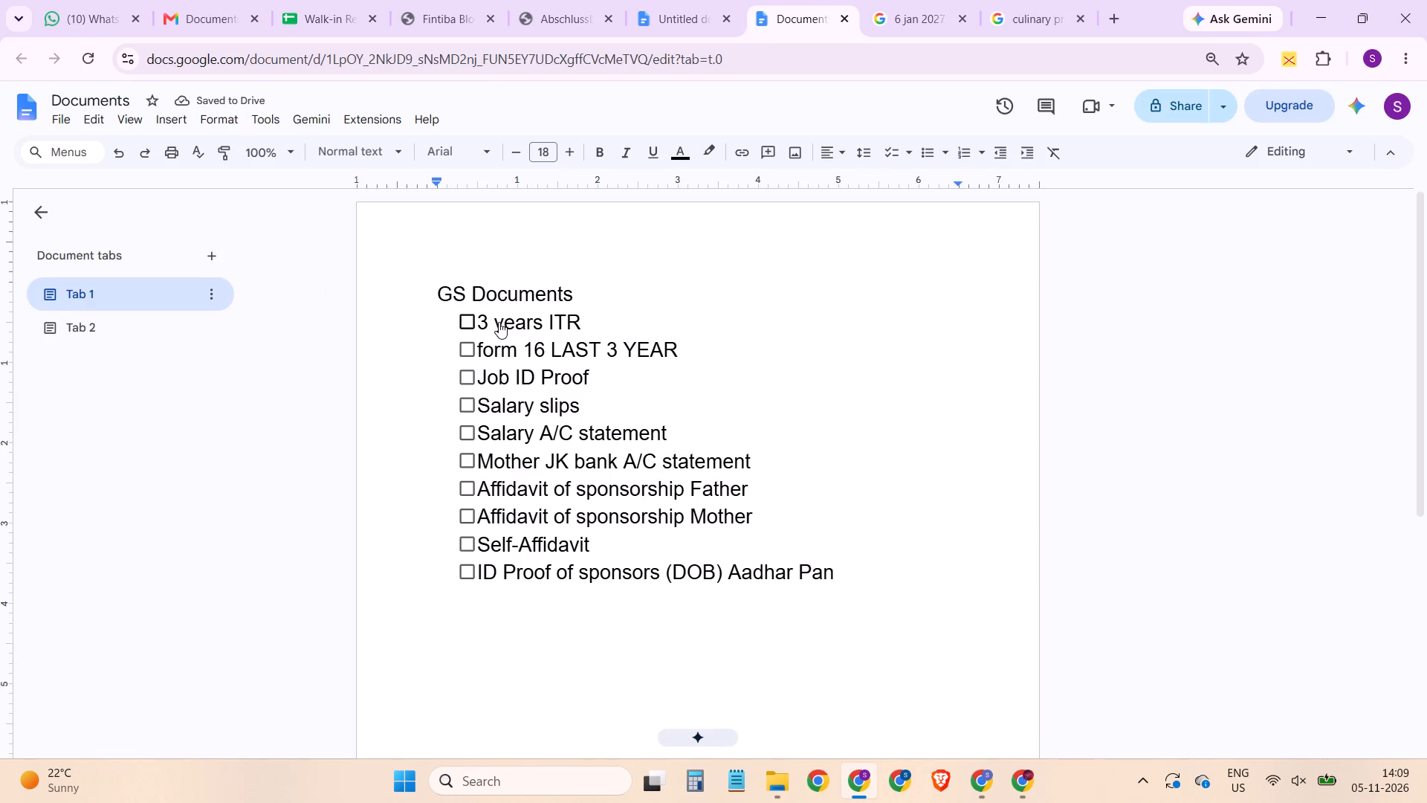
Insert "Sponsor" before "ITR" in the first checklist item so it reads "3 years Sponsor ITR".
left_click(542, 323)
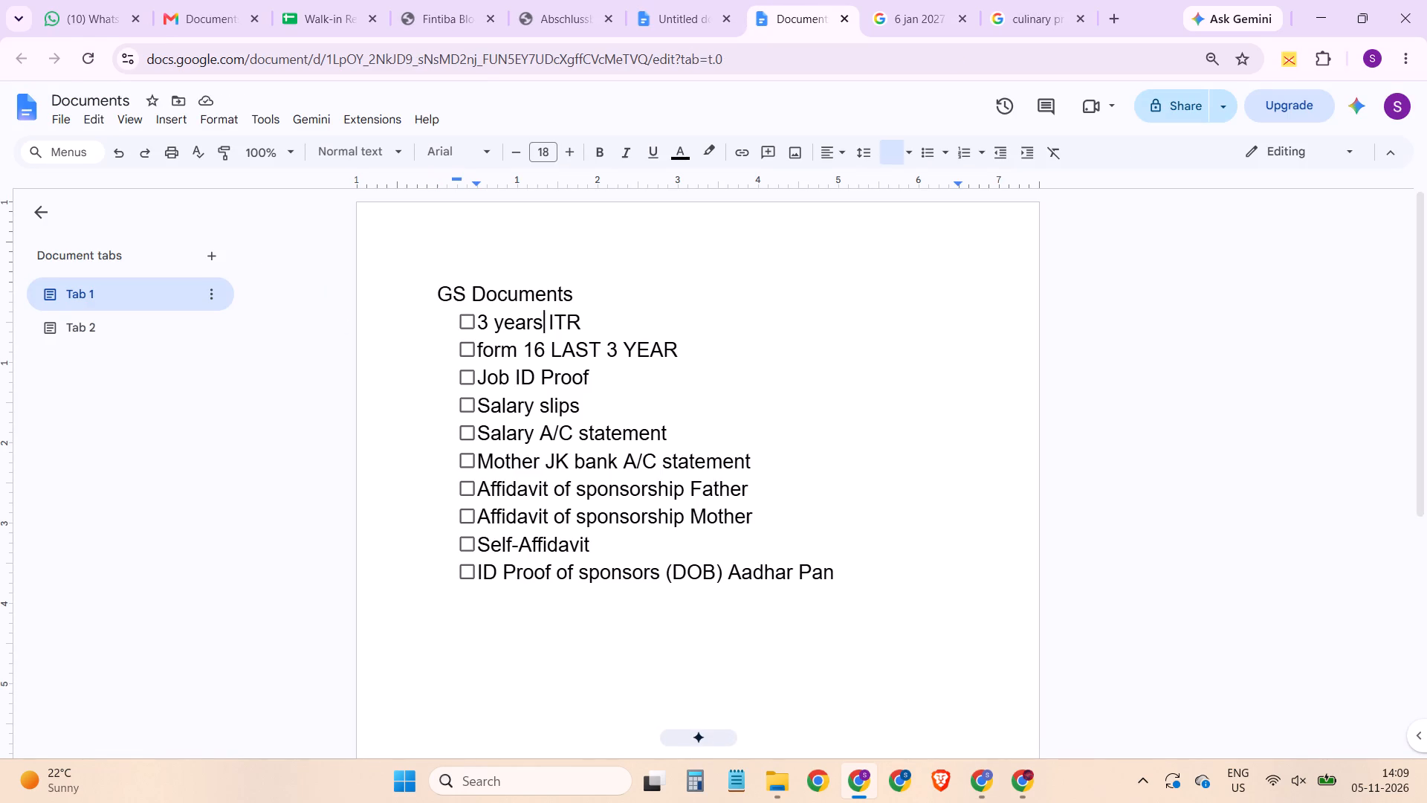
key("space")
type("Sponsor")
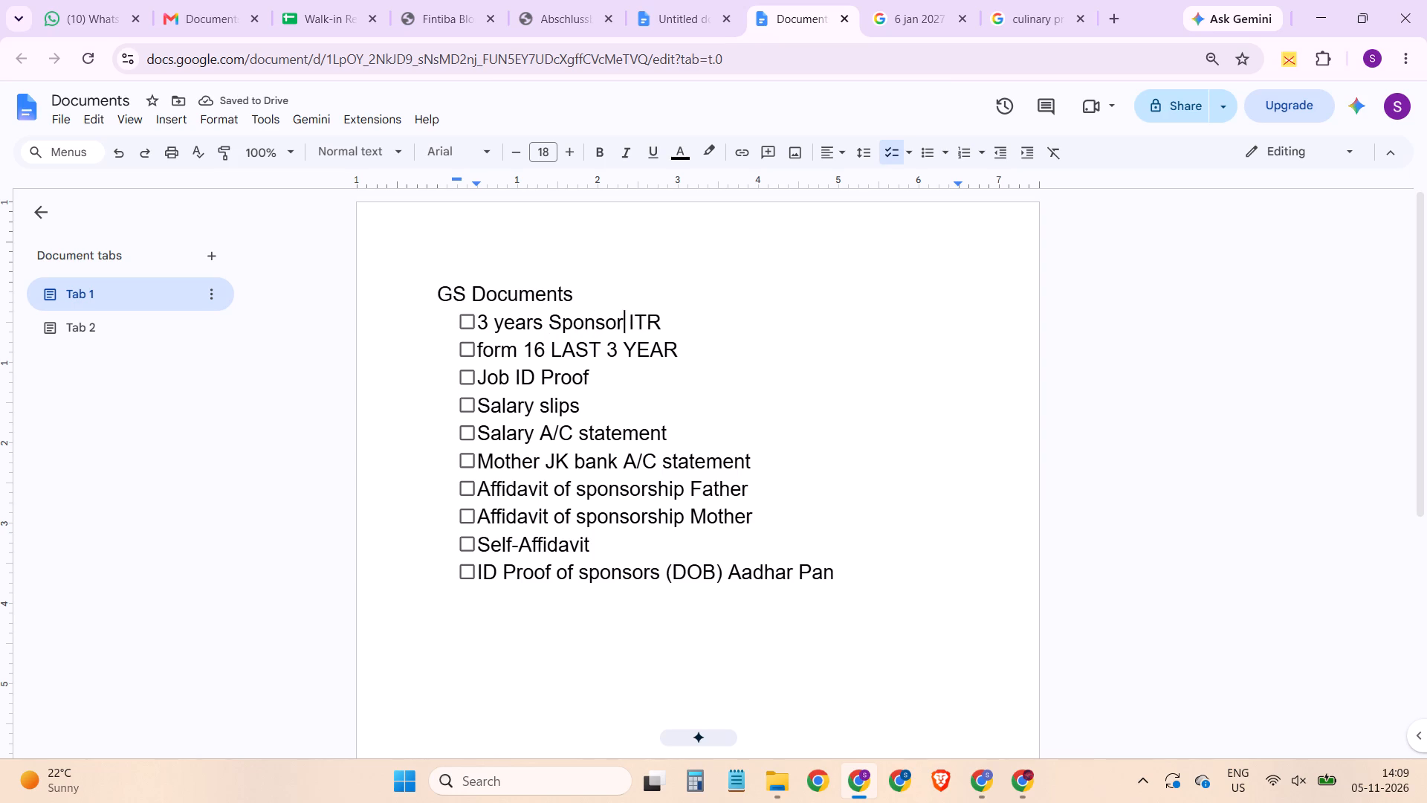
Add the text "If Parents are doing Job" in front of "form 16 LAST 3 YEAR" in the second checklist item.
left_click_drag(479, 347, 681, 353)
left_click(681, 353)
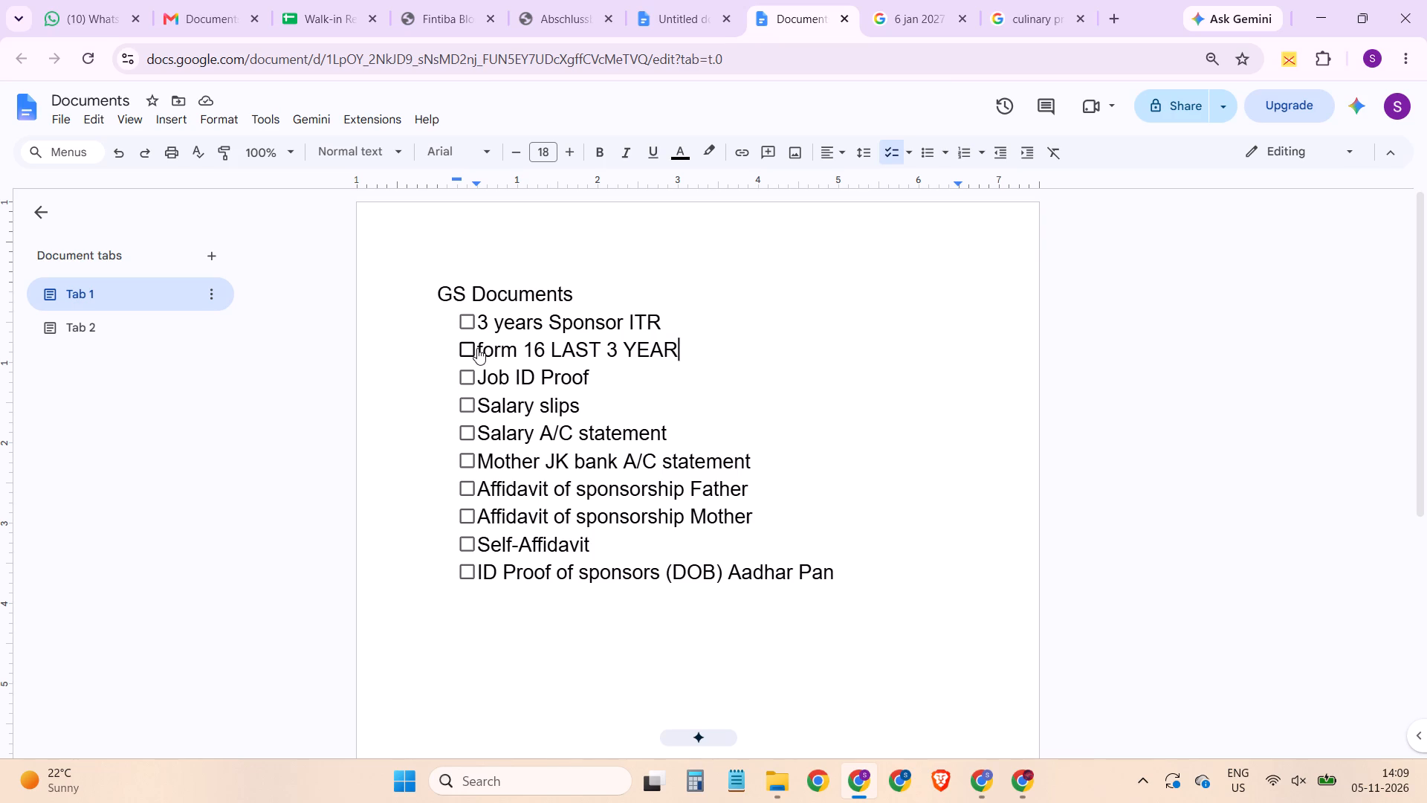
left_click(479, 349)
key("Return")
key("BackSpace")
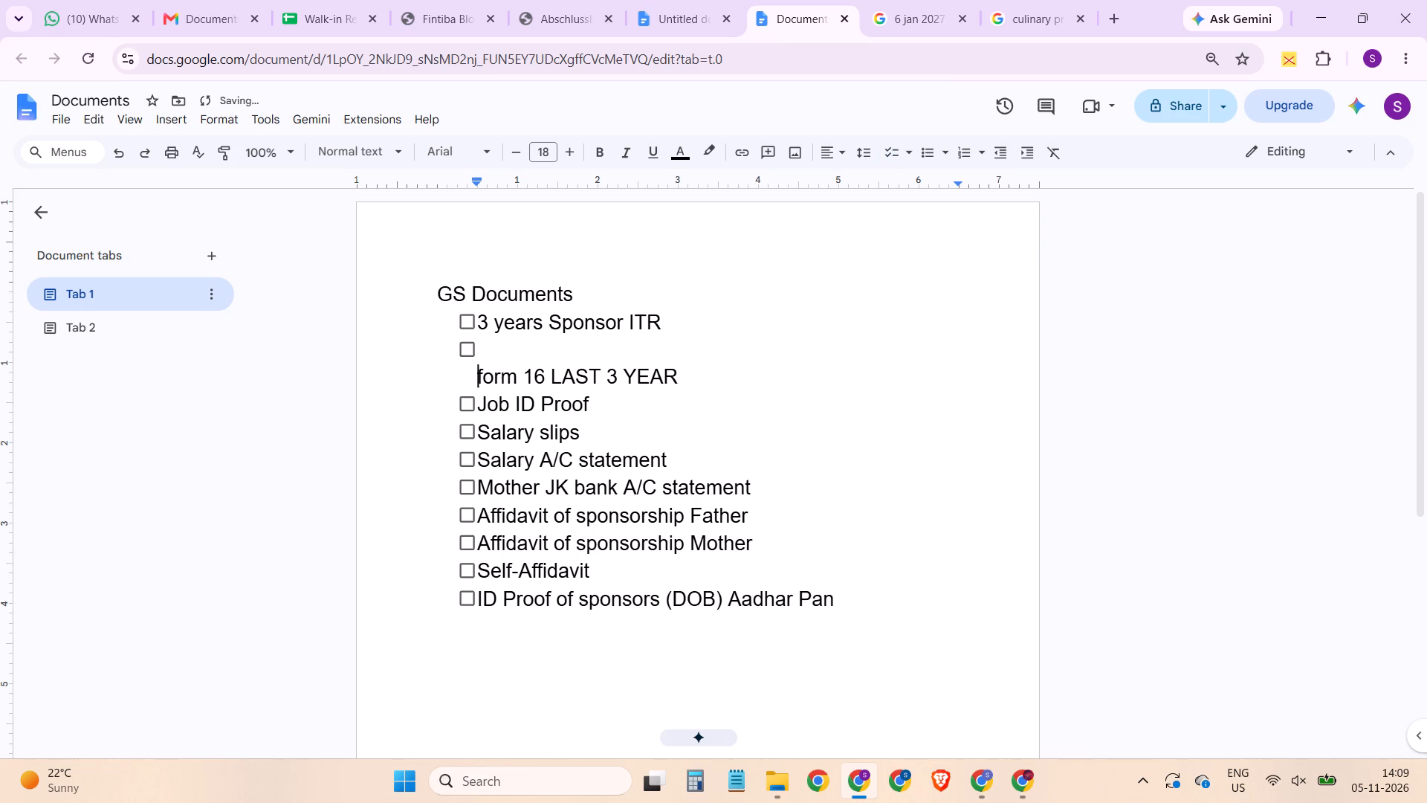
key("BackSpace")
key("BackSpace")
type("For")
key("space")
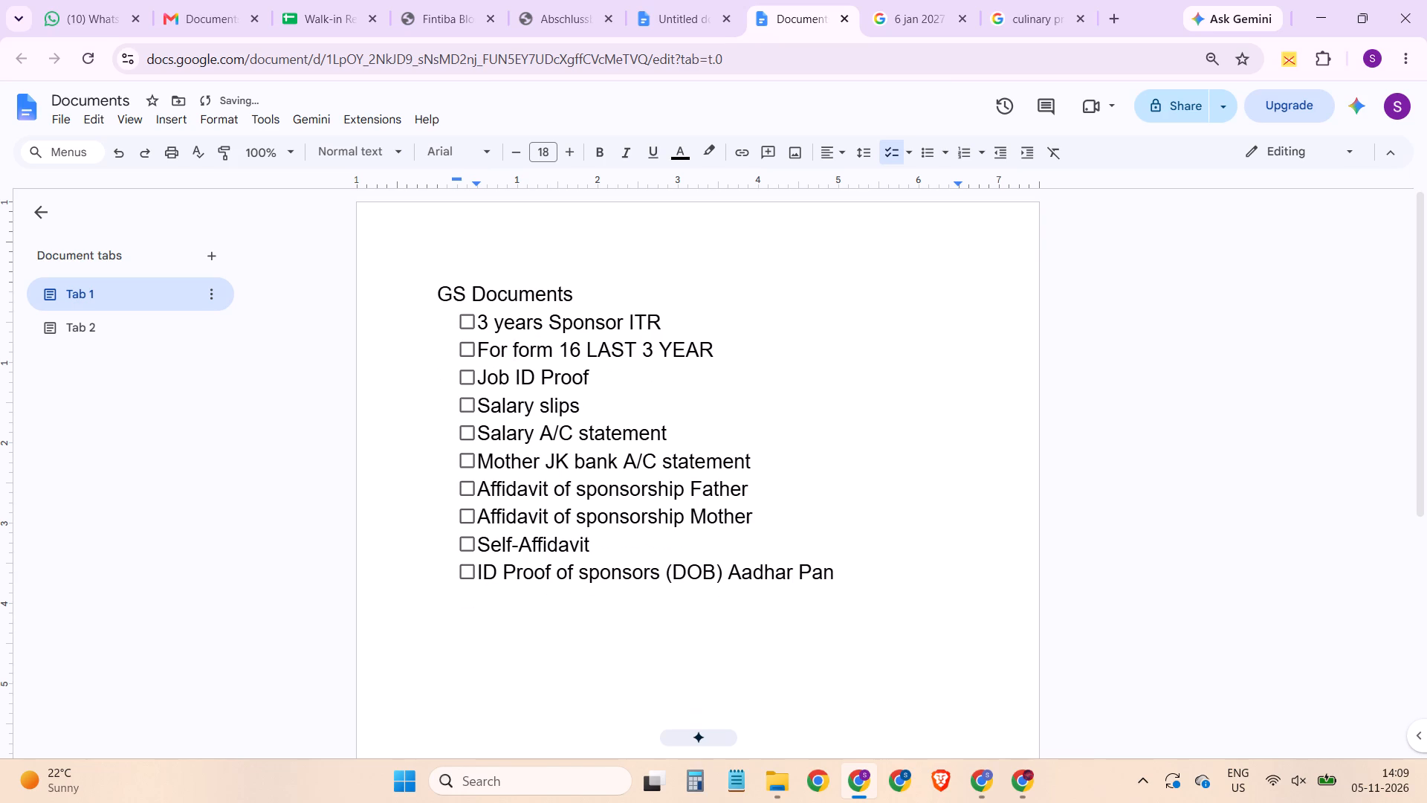
key("BackSpace")
key("BackSpace")
key("BackSpace")
key("BackSpace")
type("if Parents are doing j")
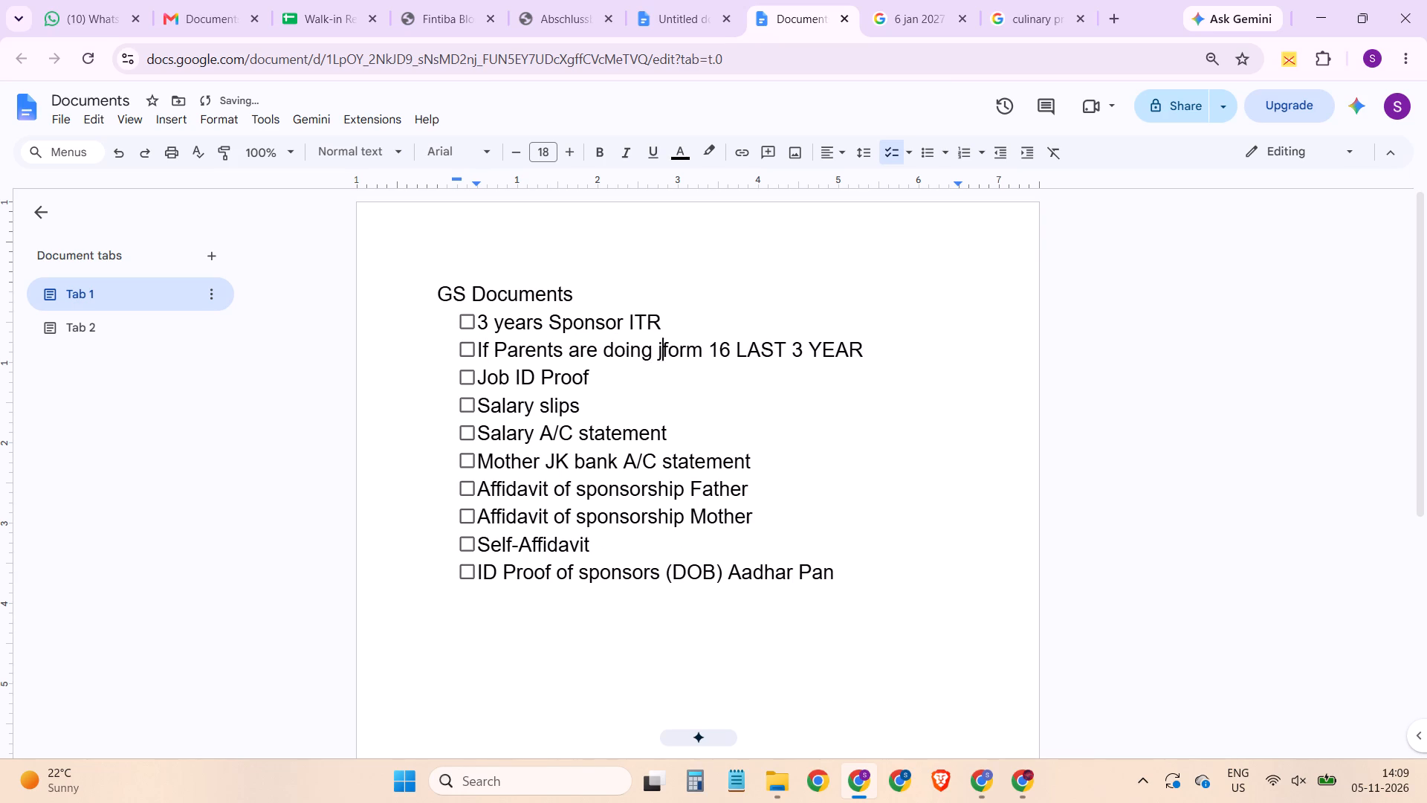
key("BackSpace")
type("JOB")
key("BackSpace")
key("BackSpace")
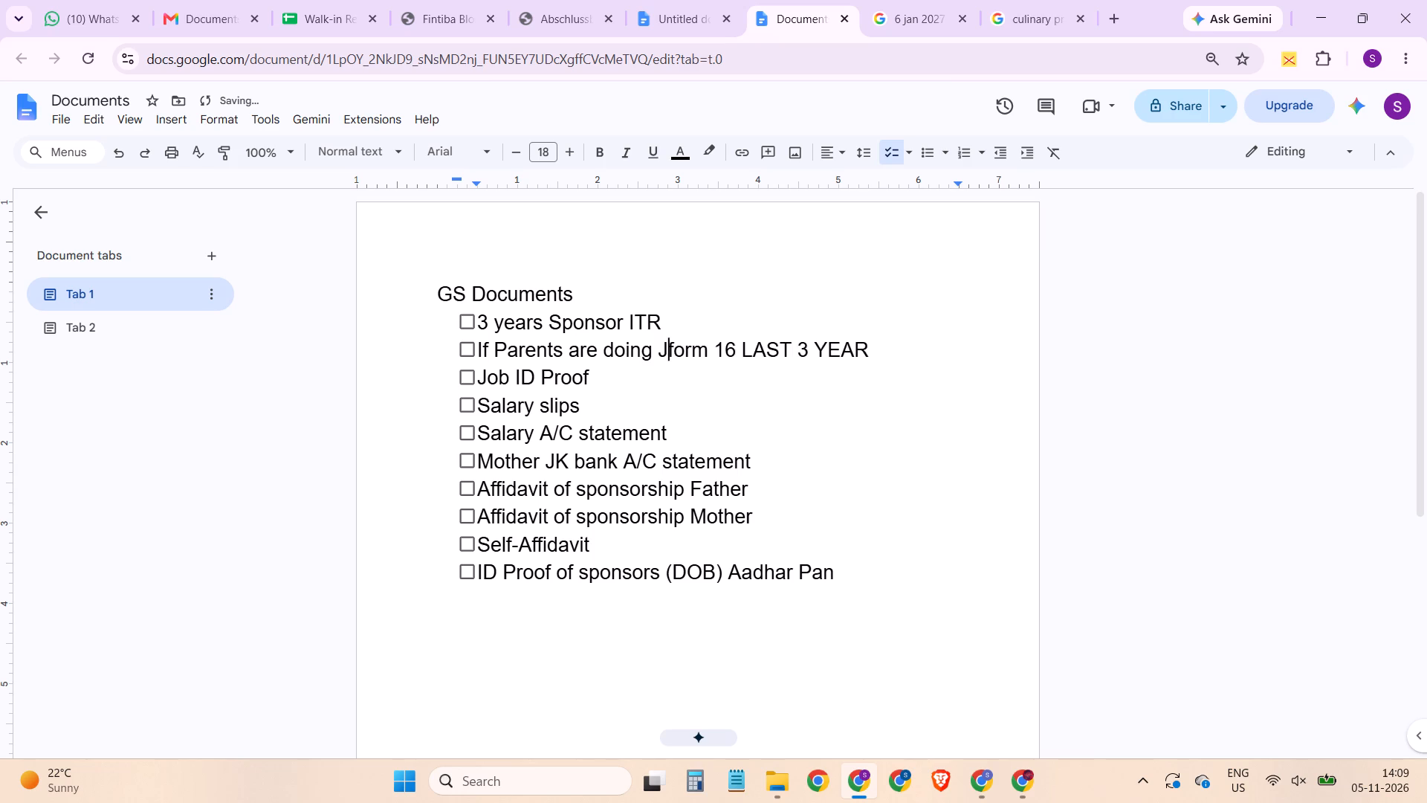
type("ob")
key("space")
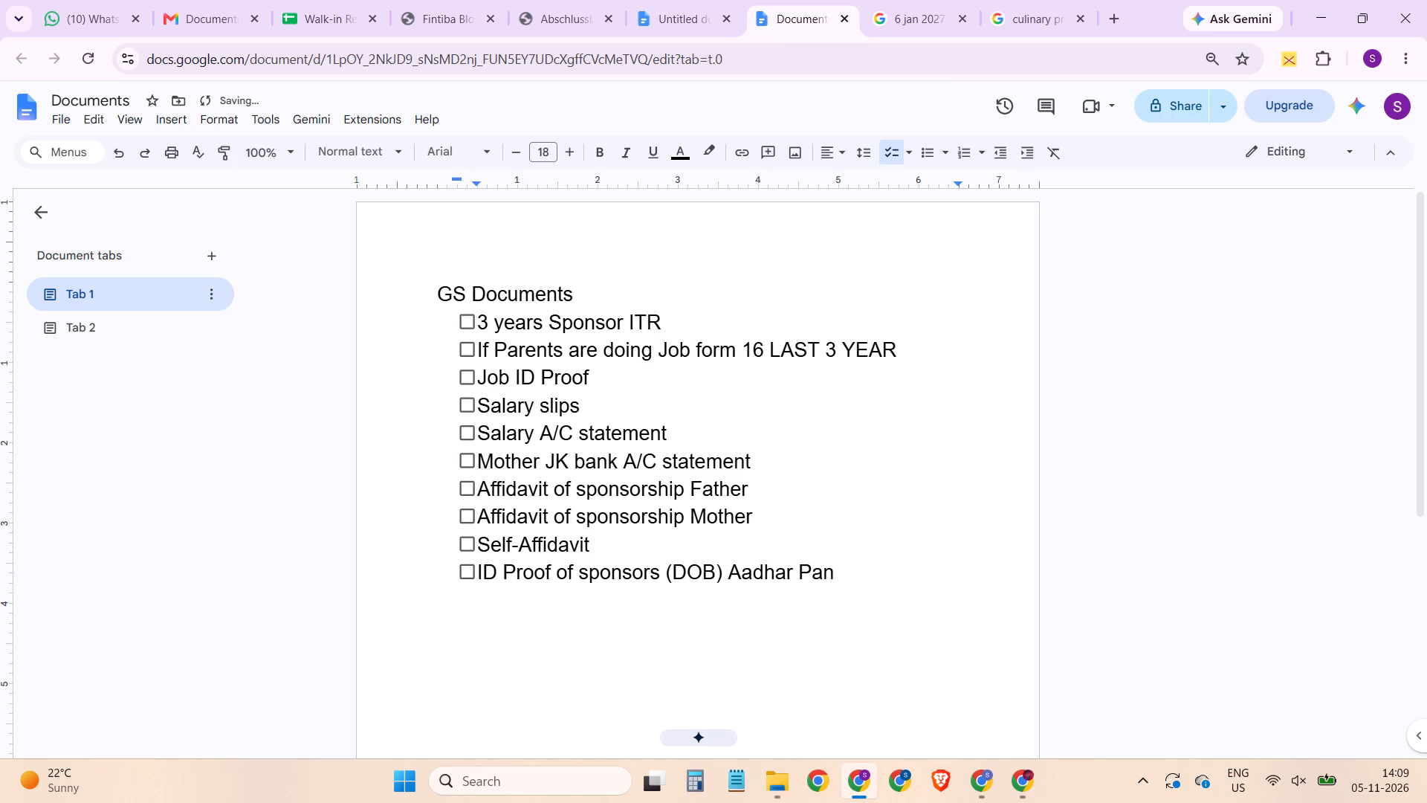
Insert "govt" before "Job" in the second checklist item.
left_click(656, 352)
type("gov")
key("space")
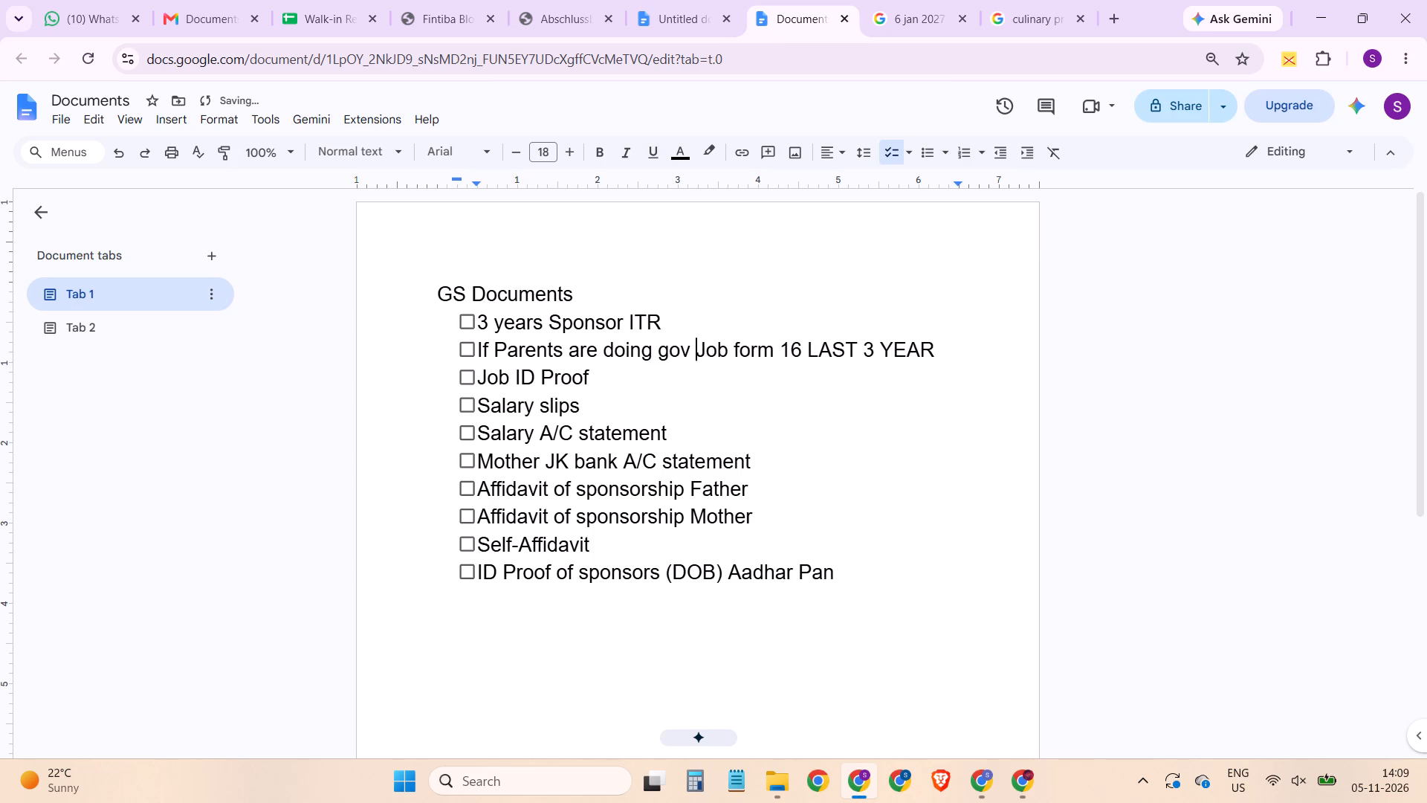
key("BackSpace")
type("t")
key("space")
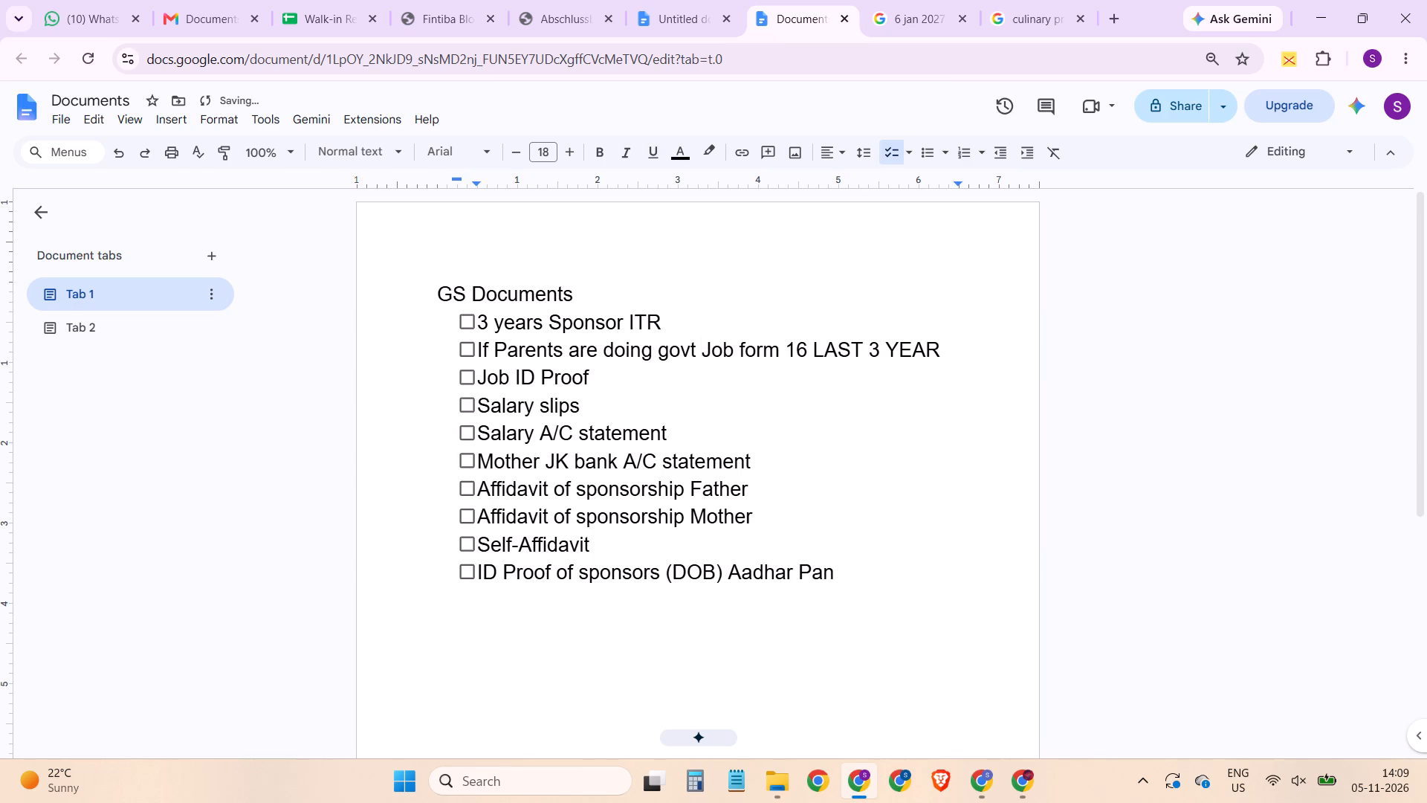
Split "form 16 LAST 3 YEAR" into its own sub-item indented under "If Parents are doing govt Job".
left_click(737, 347)
key("Return")
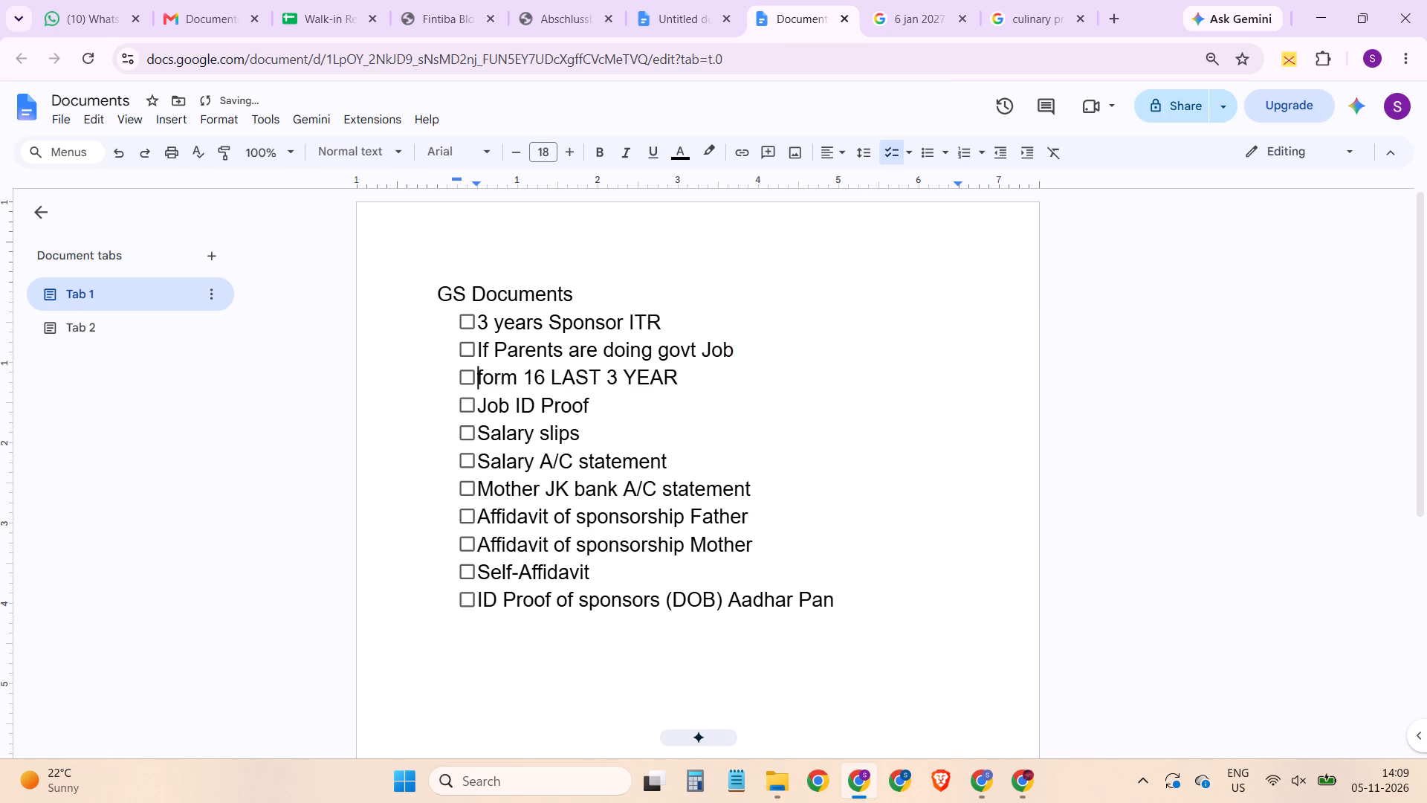
key("Tab")
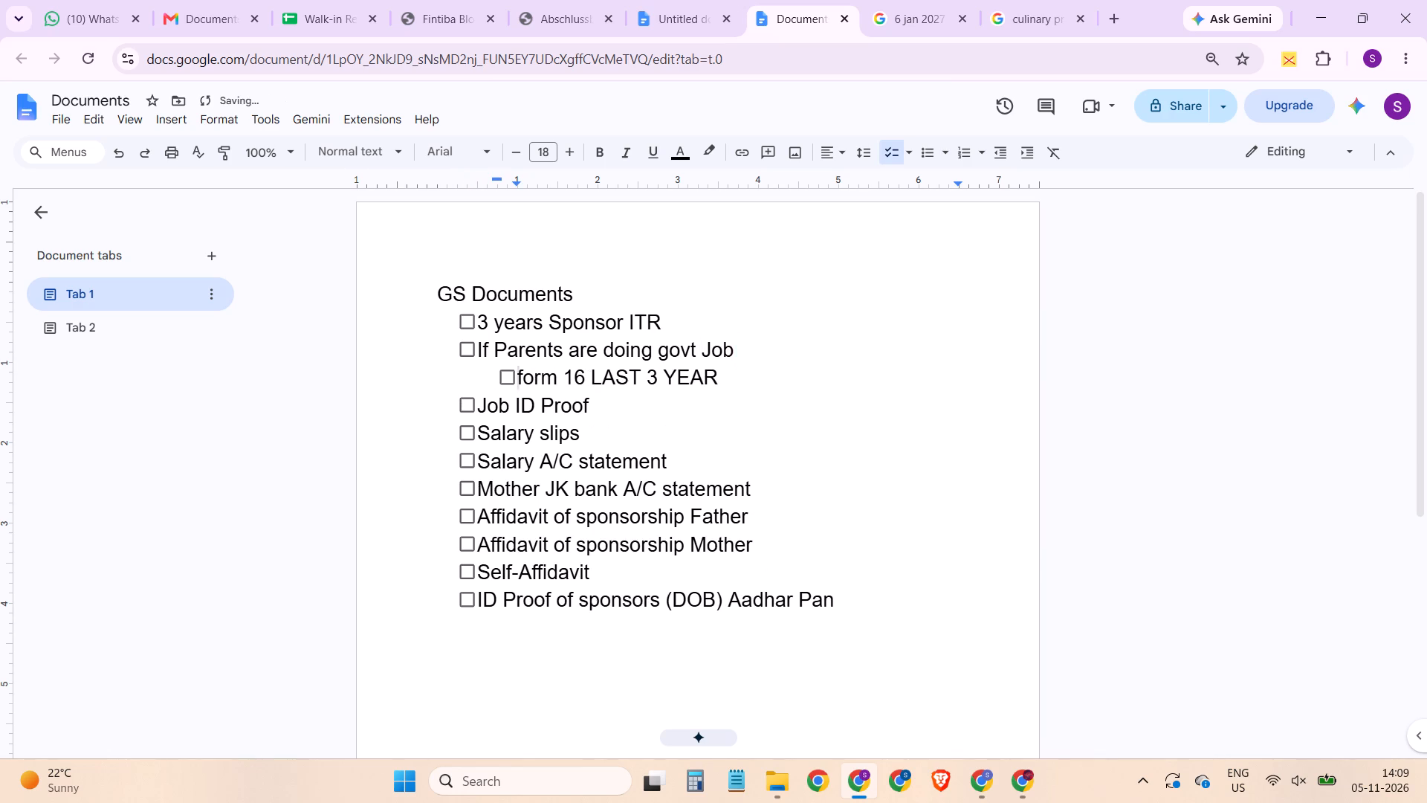
Indent the Job ID Proof, Salary slips, Salary A/C statement and Mother JK bank A/C statement items as sub-items of the govt job entry.
left_click(477, 406)
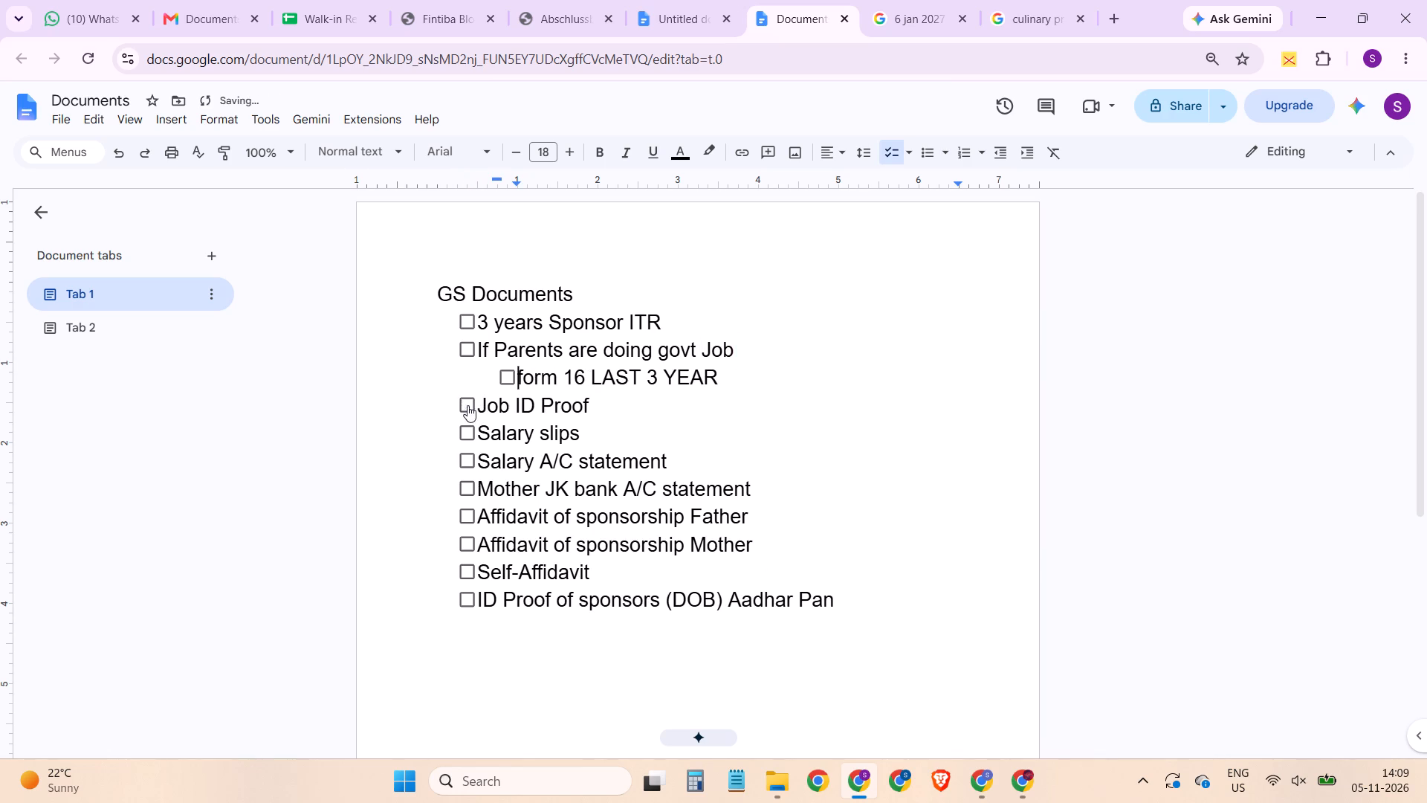
left_click(467, 405)
left_click(483, 399)
key("Tab")
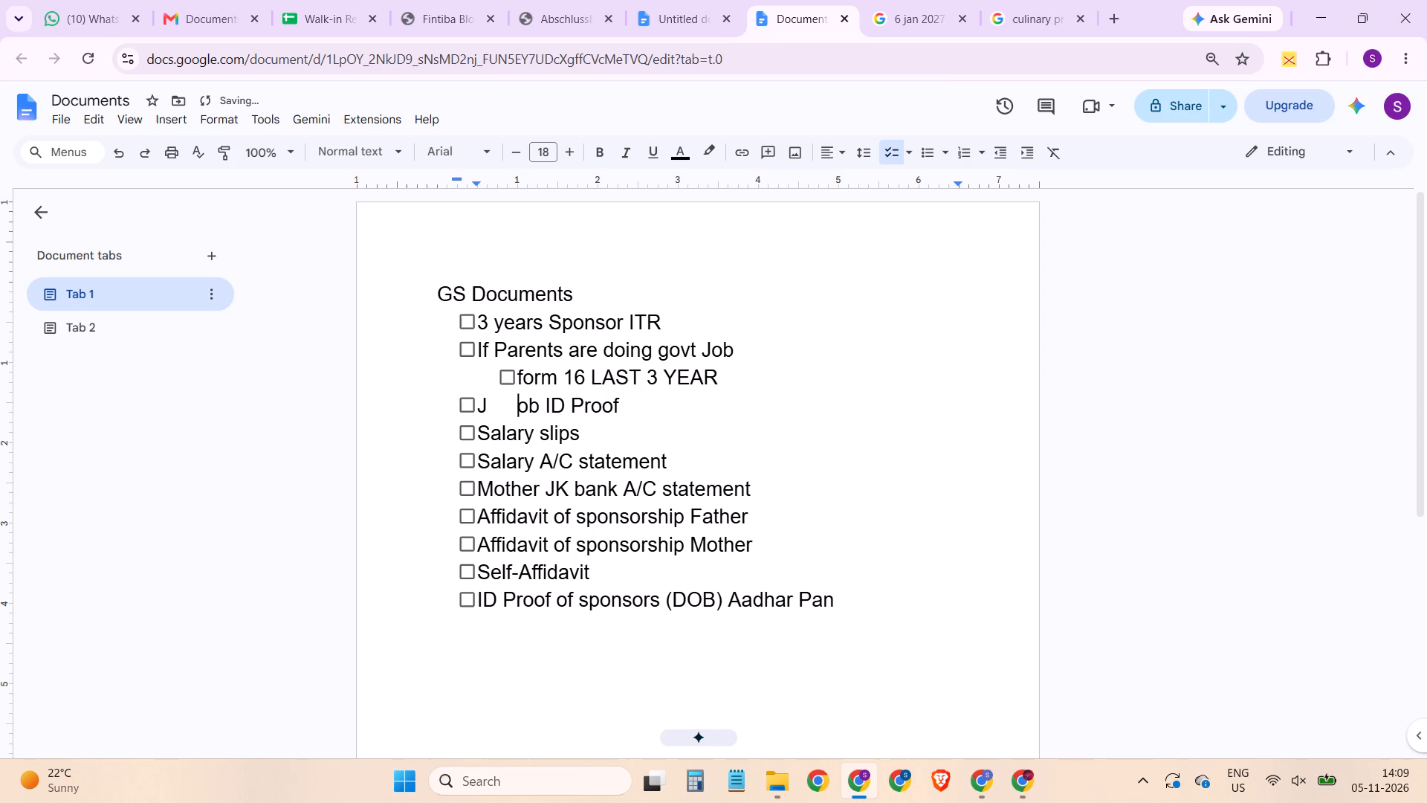
key("BackSpace")
key("Left")
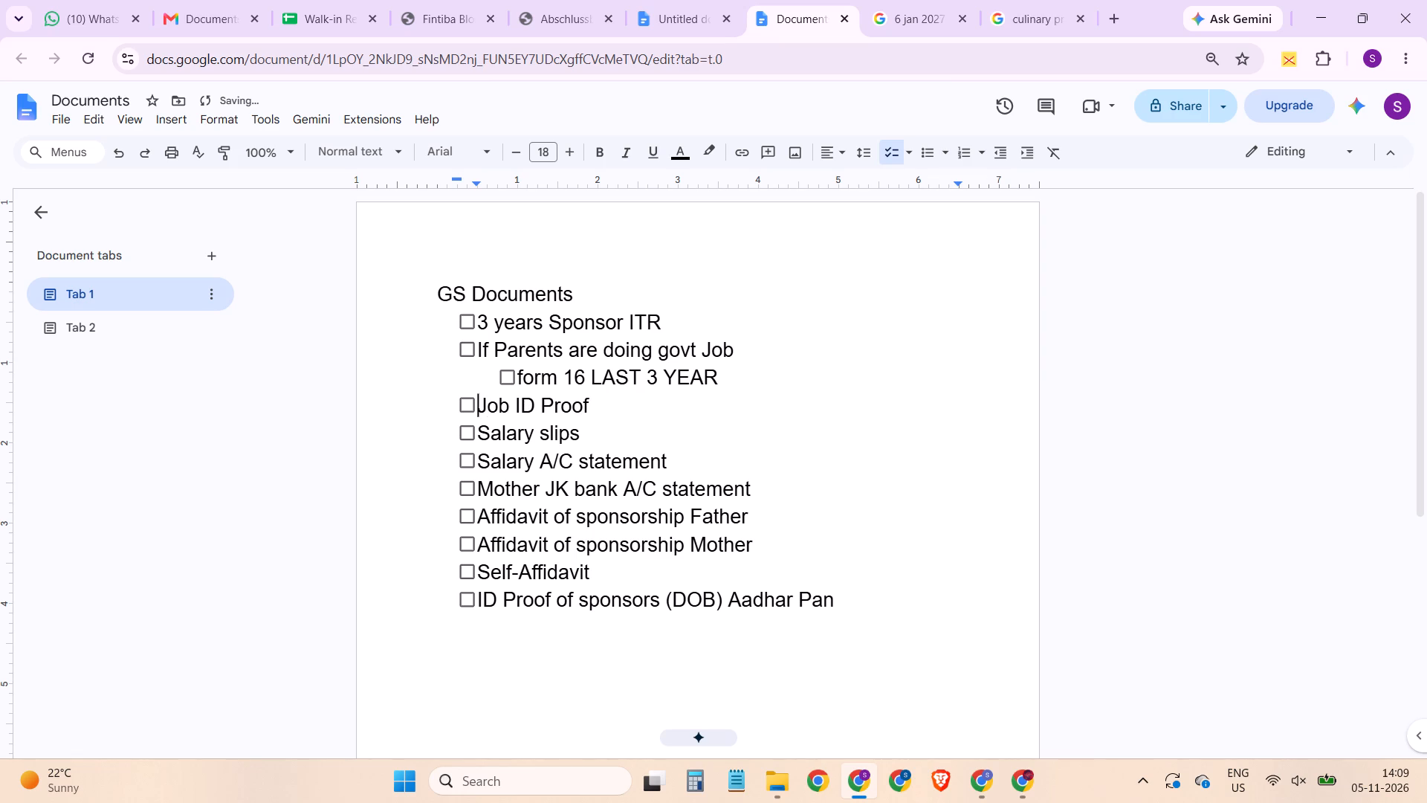
key("Tab")
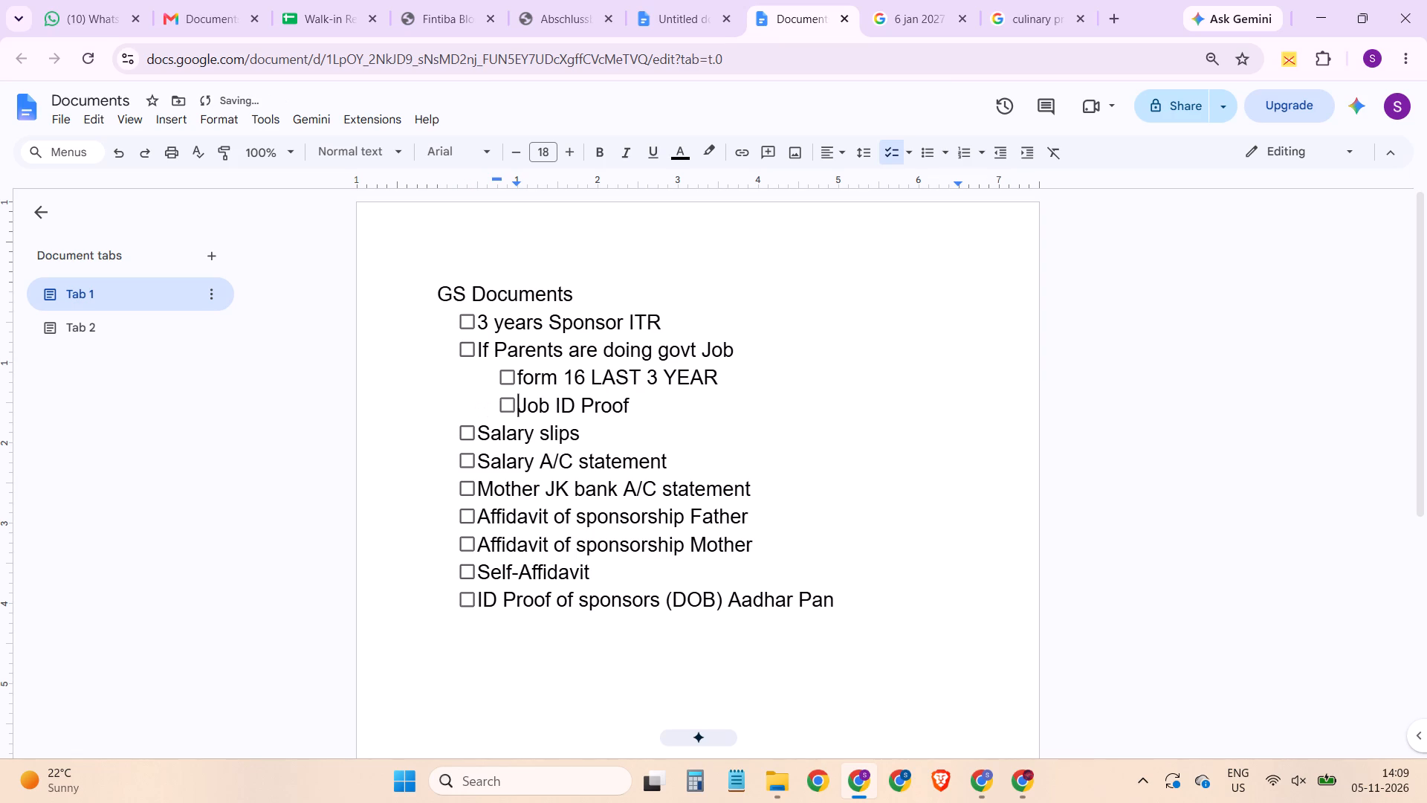
left_click(482, 430)
key("Tab")
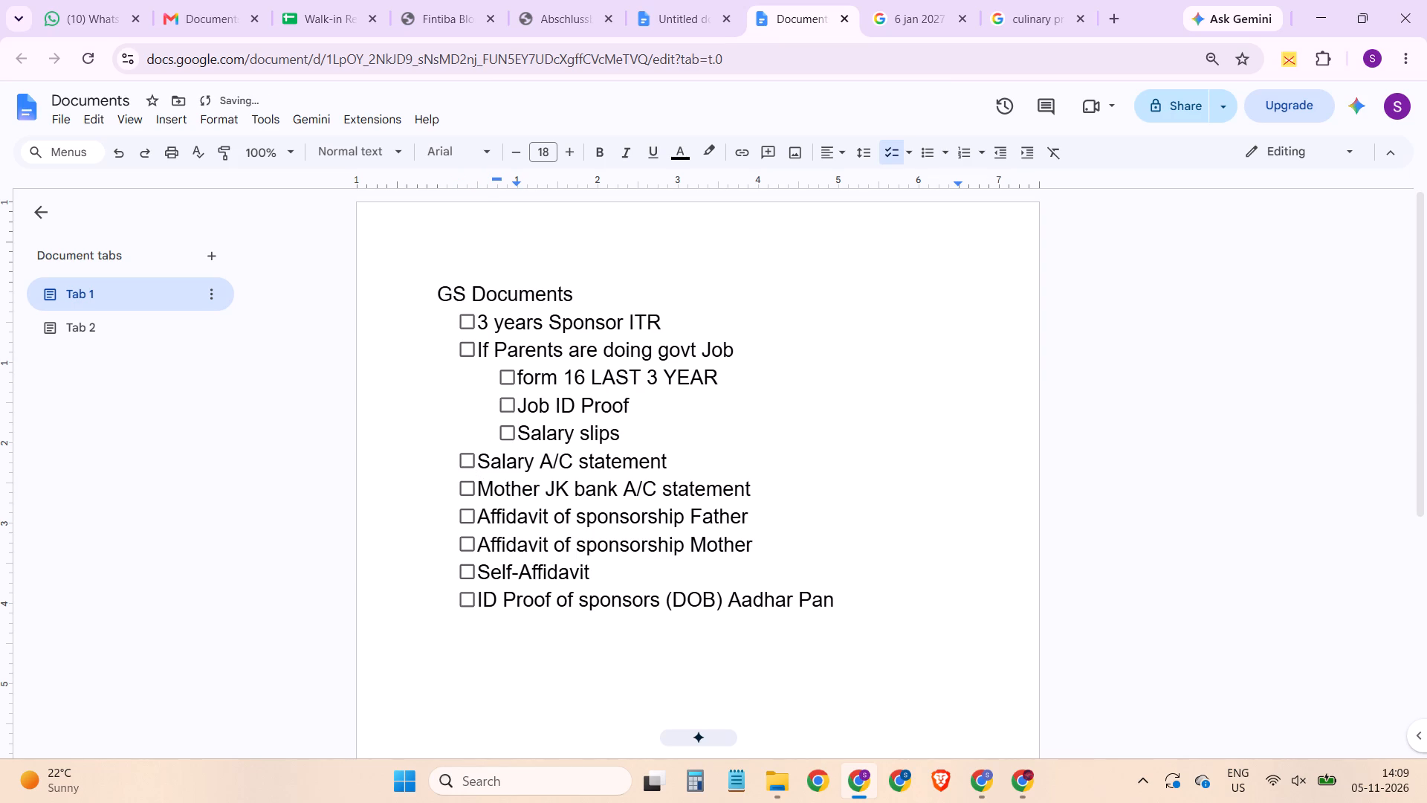
left_click(482, 454)
key("Tab")
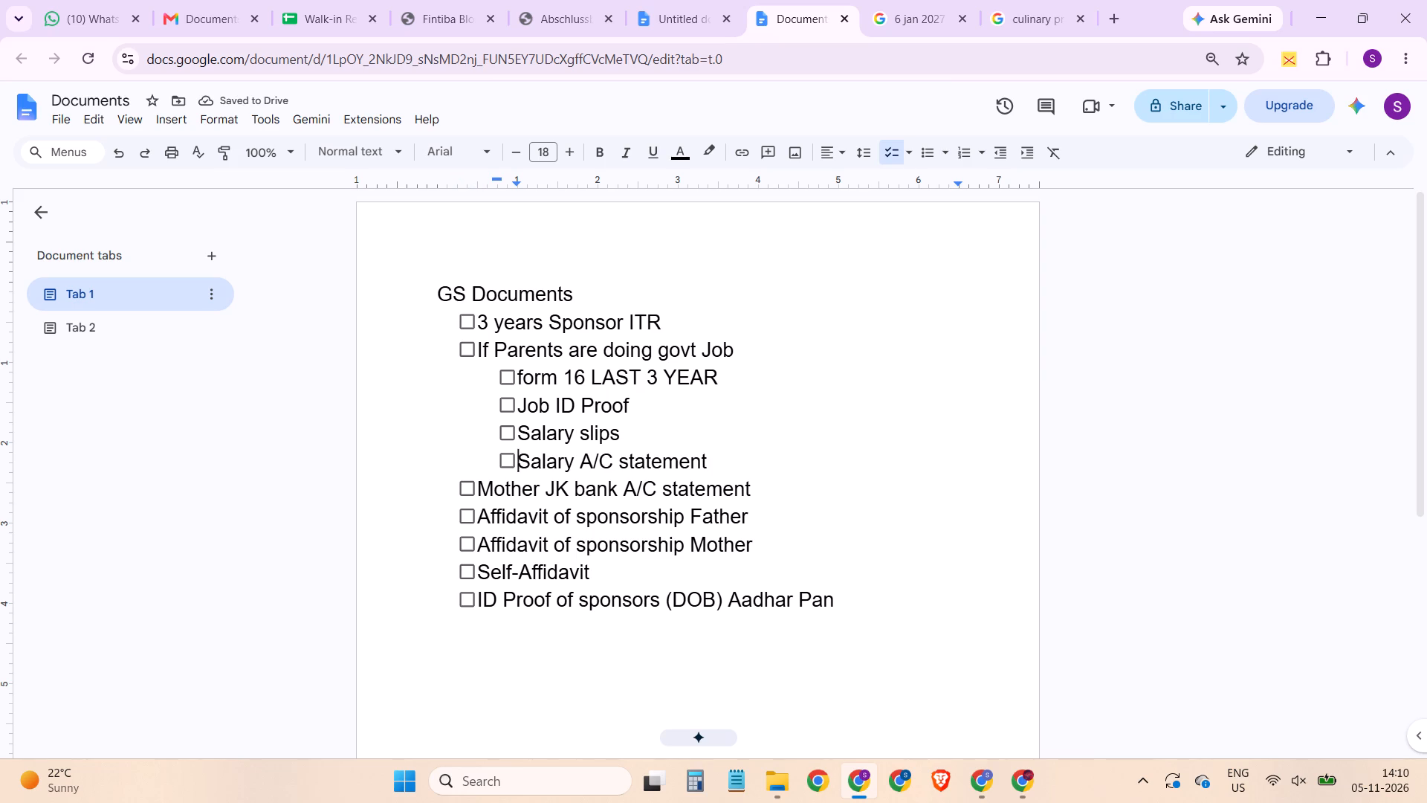
left_click(479, 487)
key("Tab")
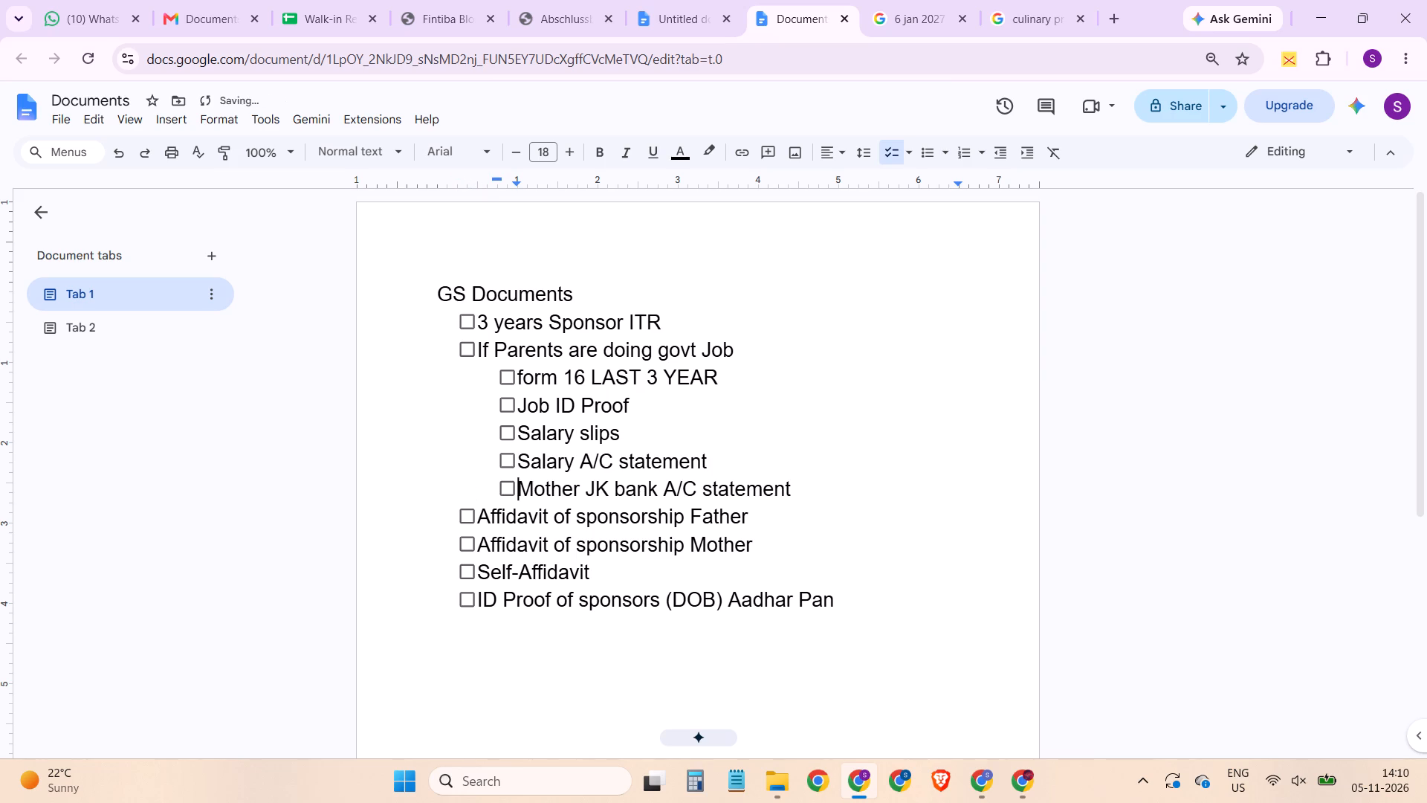
Replace "Mother JK" with "Saving" so the last sub-item reads "Saving bank A/C statement".
double_click(550, 489)
key("BackSpace")
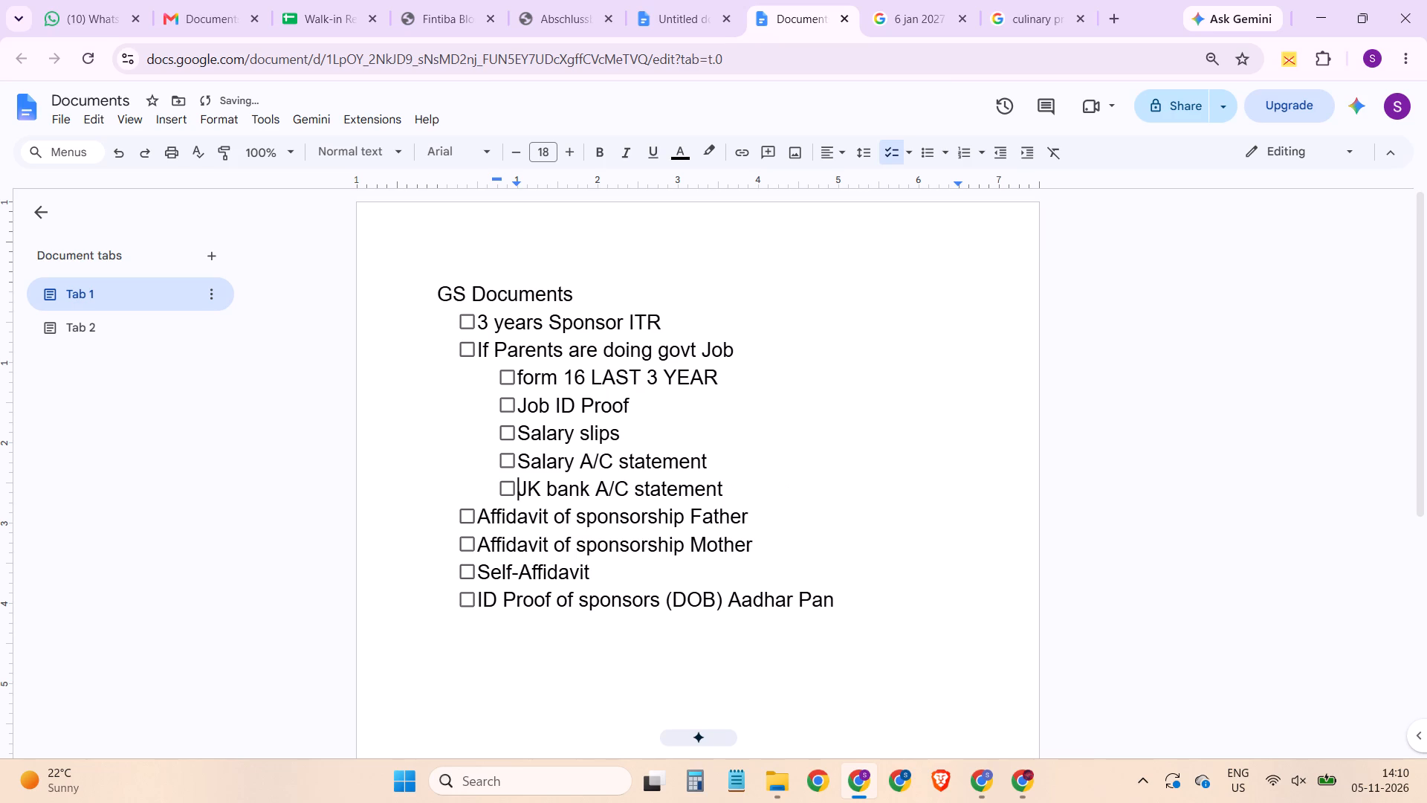
type("Saving")
key("space")
key("Delete")
key("Delete")
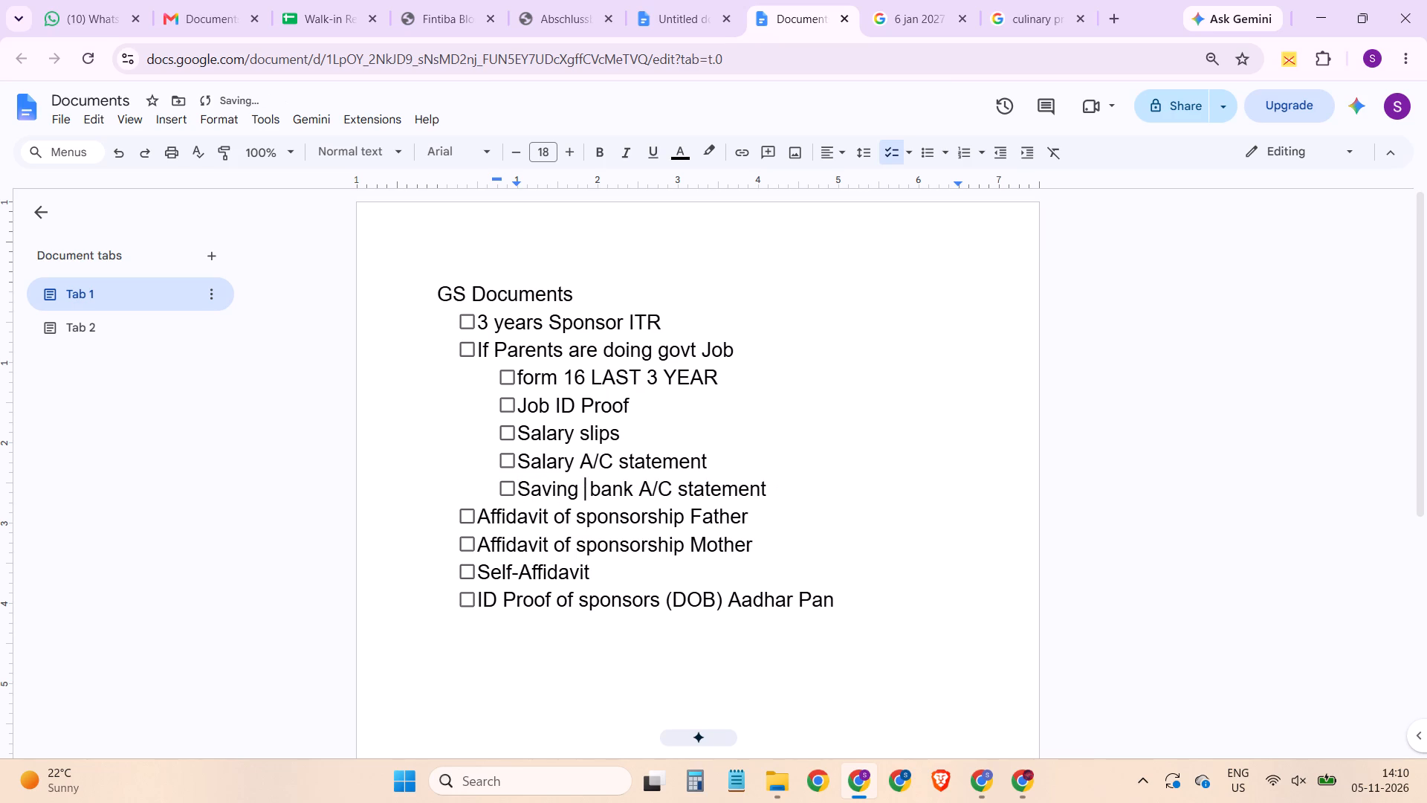
key("Delete")
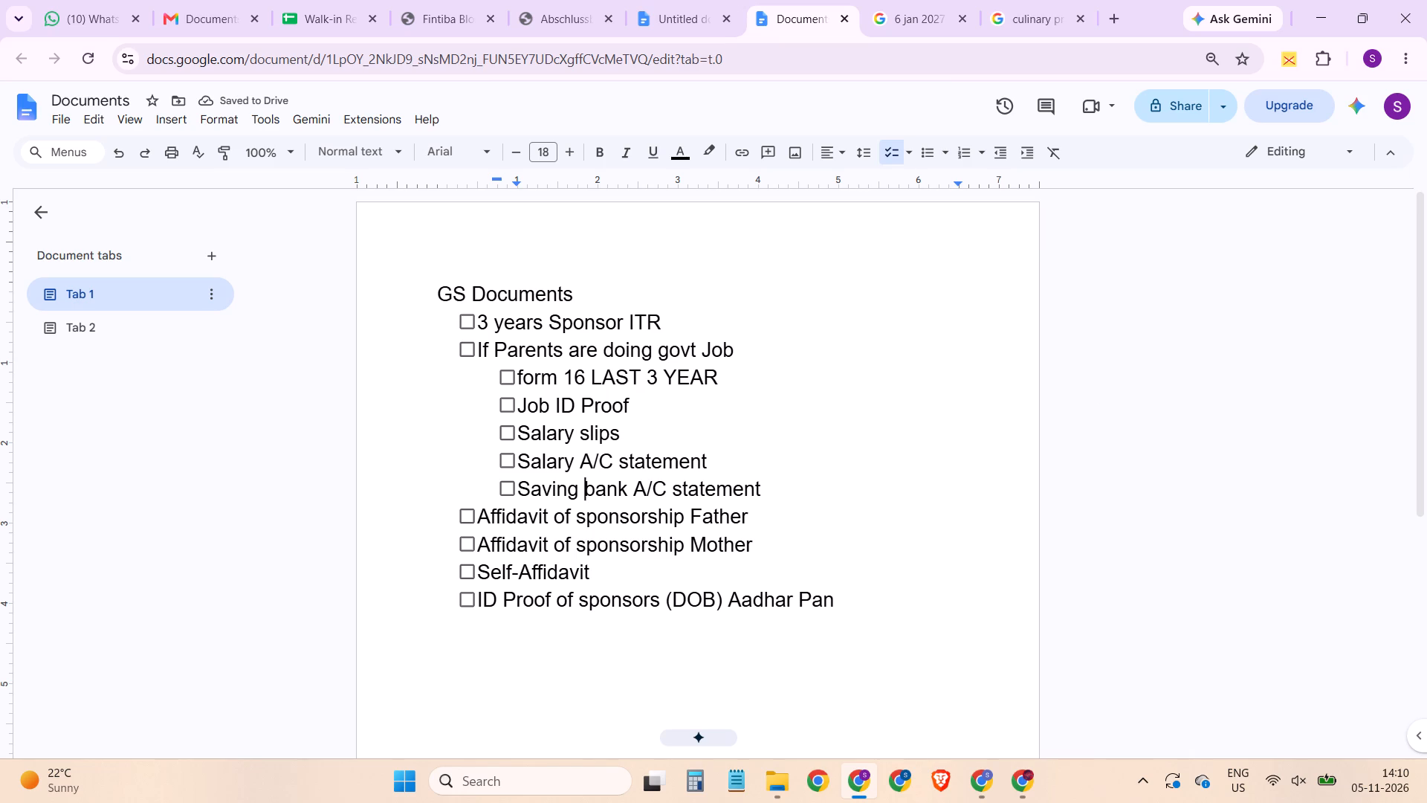
Duplicate the "If Parents are doing govt Job" item with its five sub-items into a new checklist entry directly below the group.
left_click(763, 490)
key("Return")
key("Return")
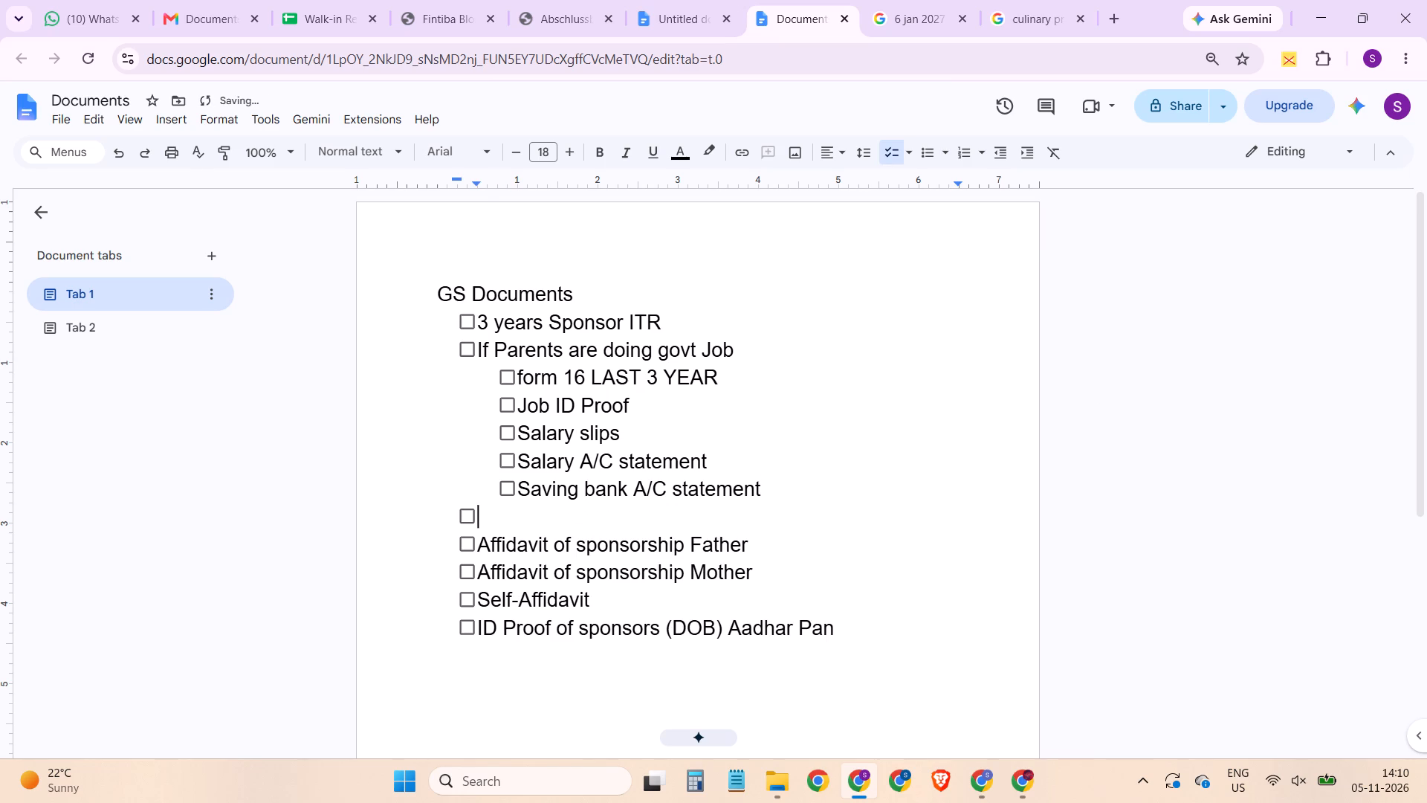
left_click_drag(766, 497, 465, 352)
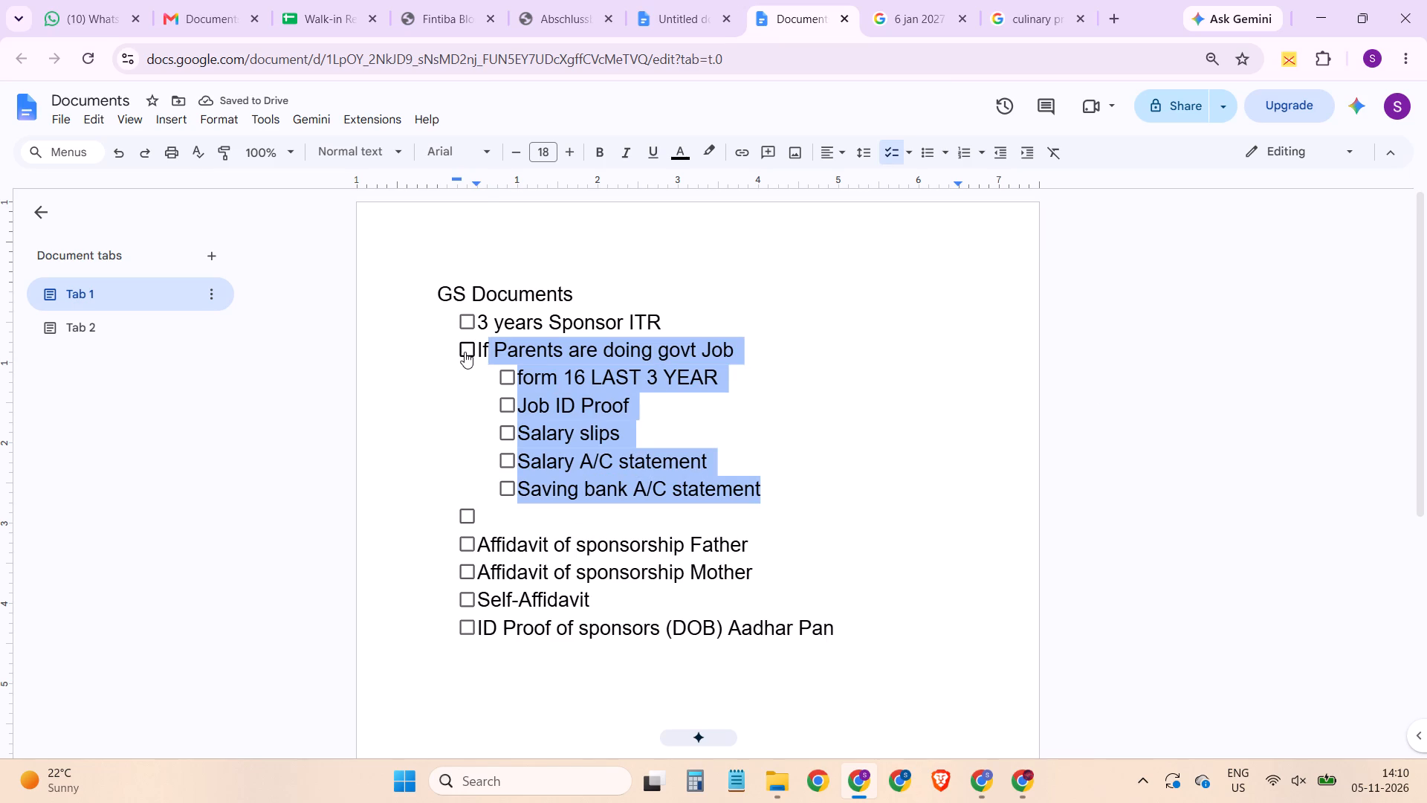
left_click_drag(465, 352, 443, 349)
key("ctrl+c")
left_click(498, 512)
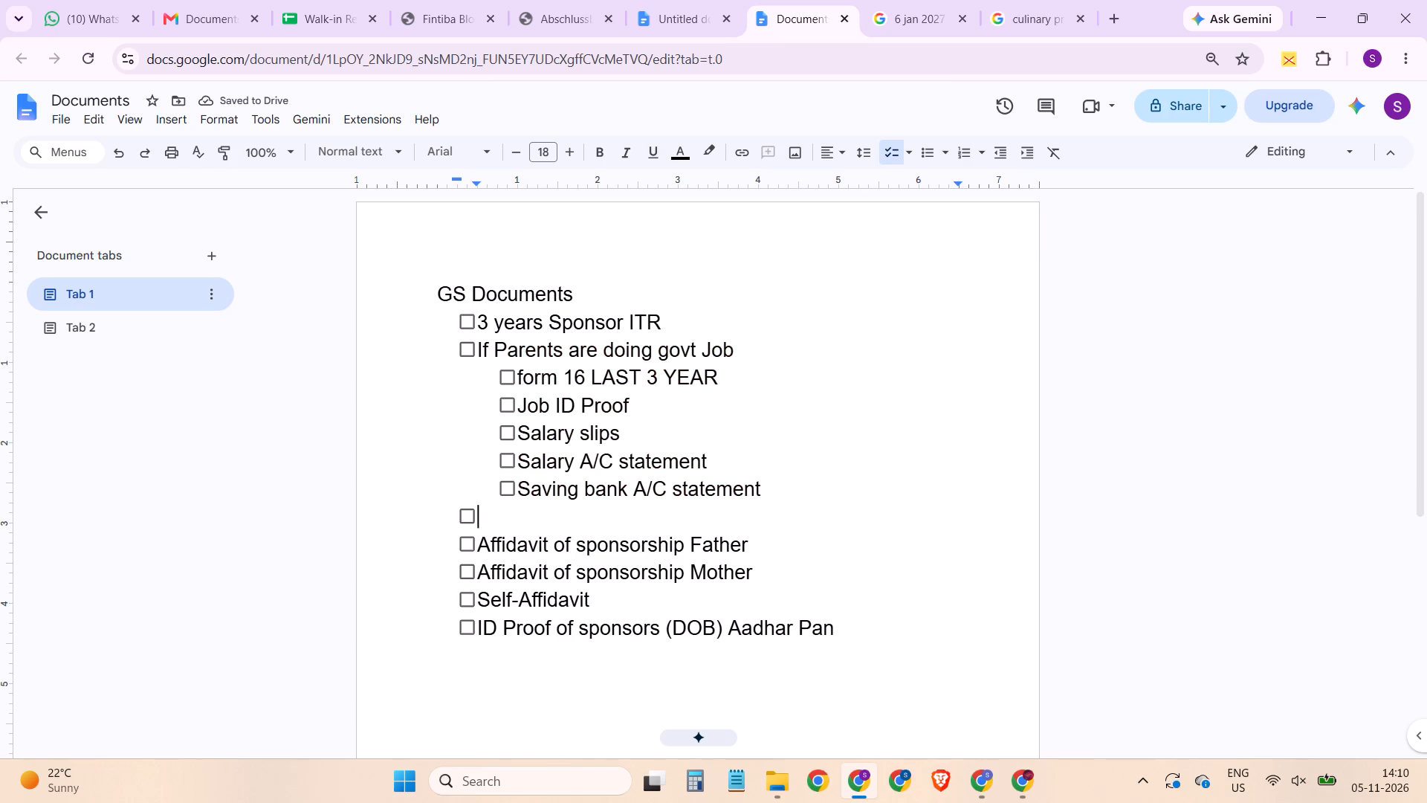
key("ctrl+v")
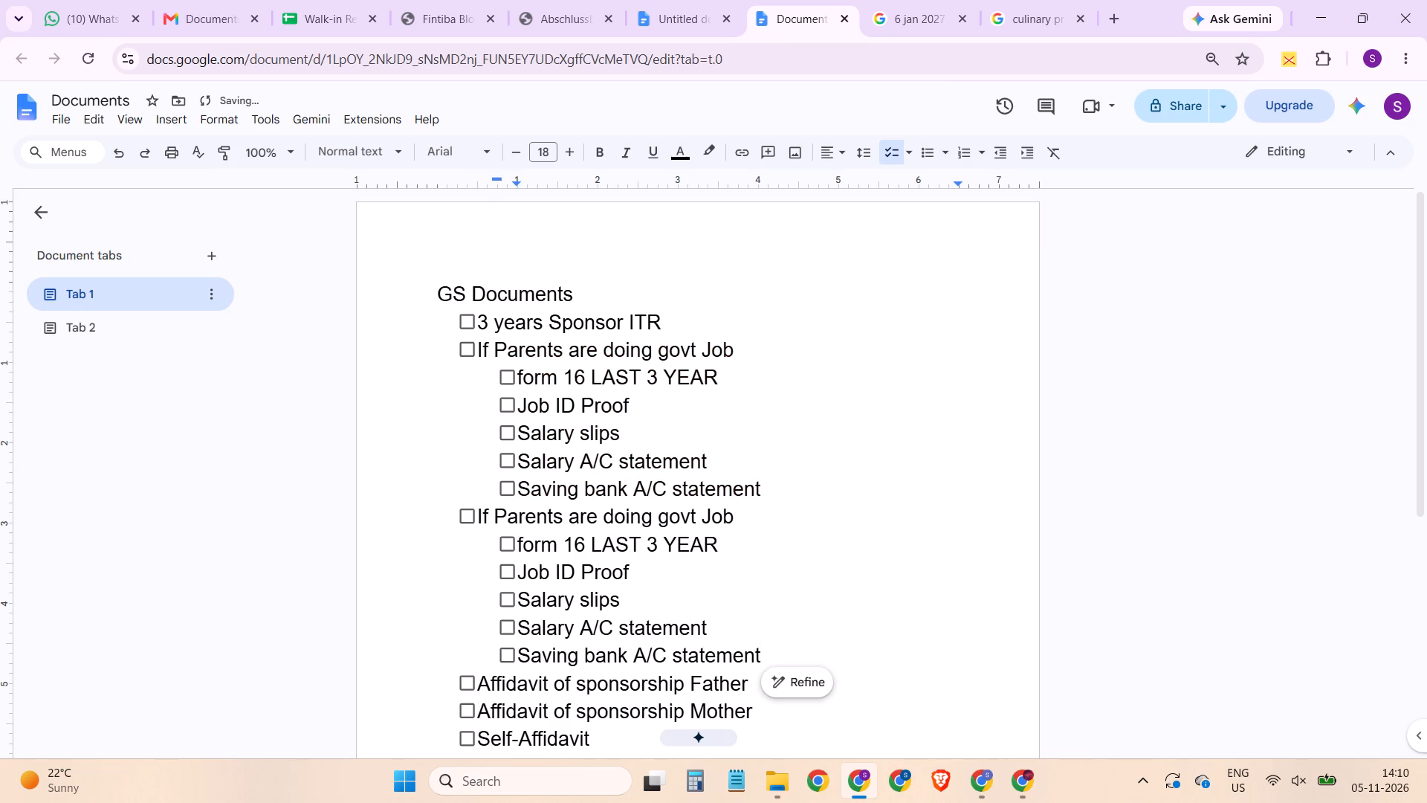
Change the heading of the duplicated group to "If Parents are doing business".
left_click_drag(658, 514, 735, 506)
type("business")
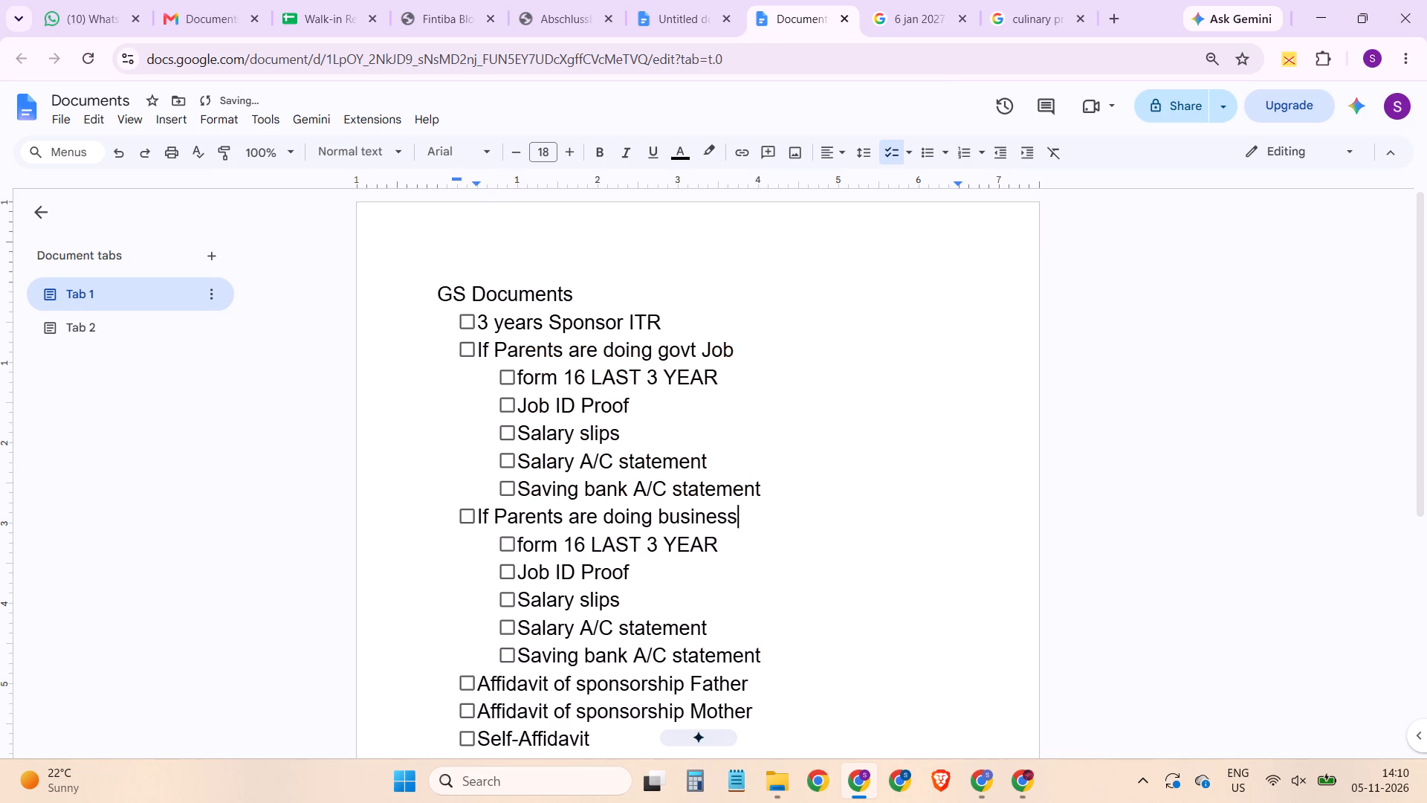
Replace the "form 16 LAST 3 YEAR" sub-item under the business entry with "Form c".
double_click(531, 543)
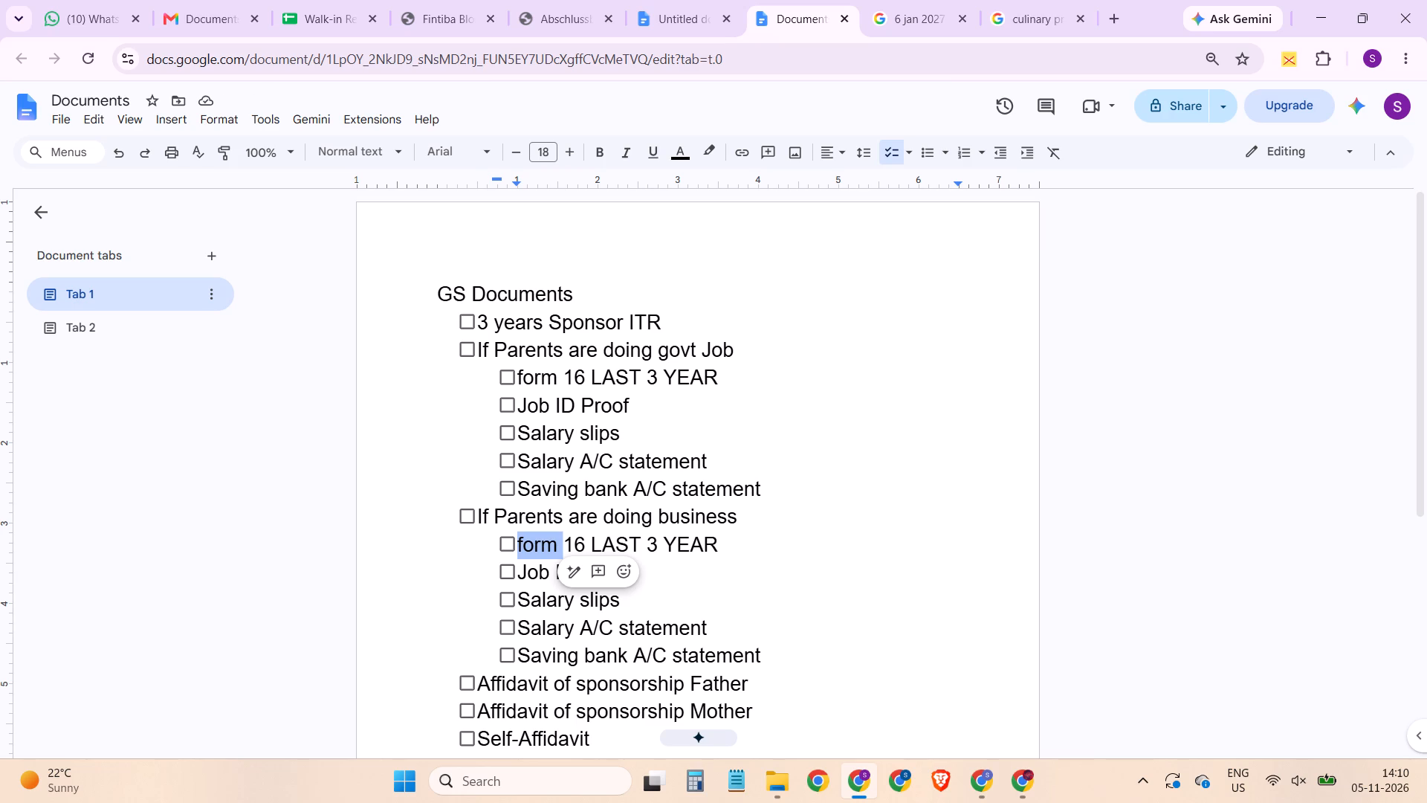
left_click(669, 549)
triple_click(580, 539)
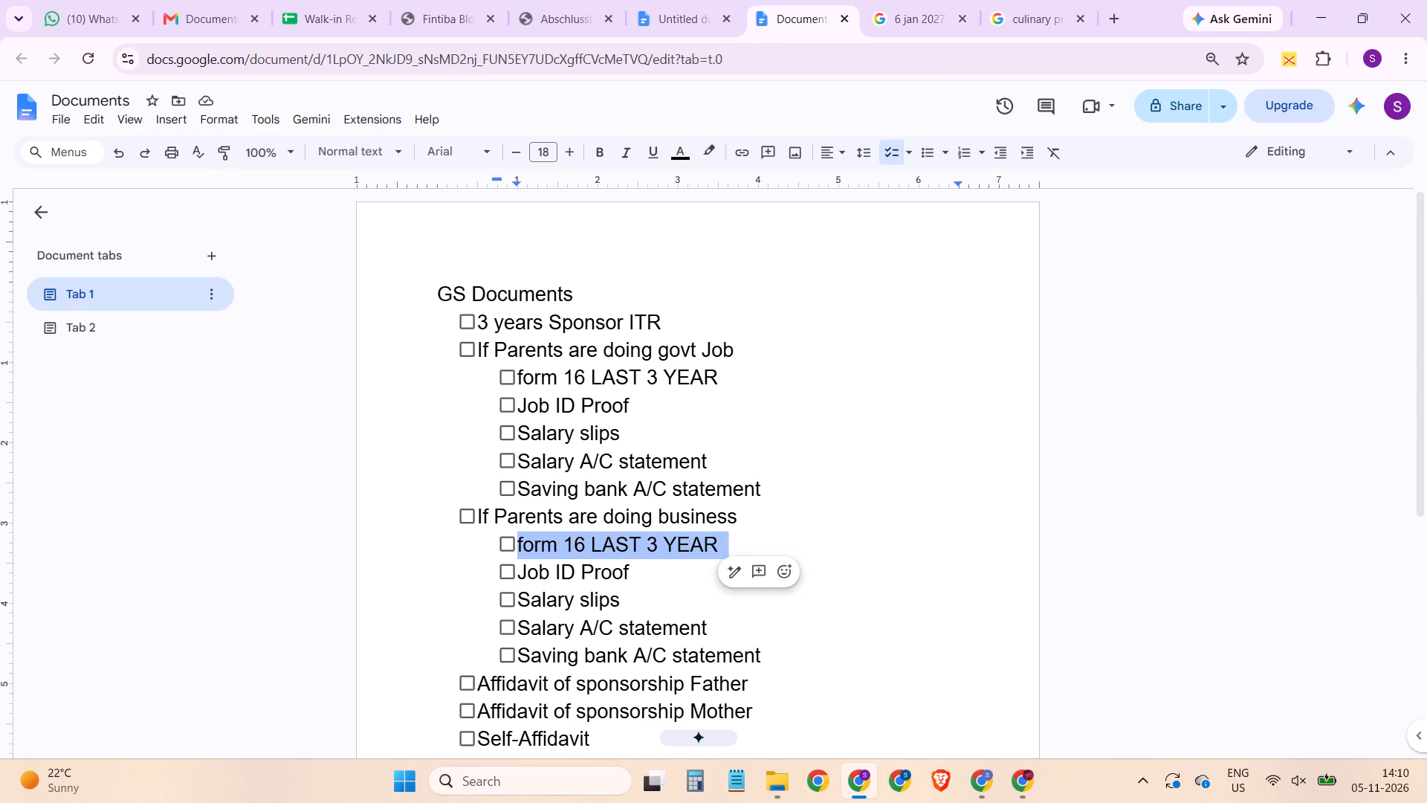
key("BackSpace")
type("Form c")
key("Return")
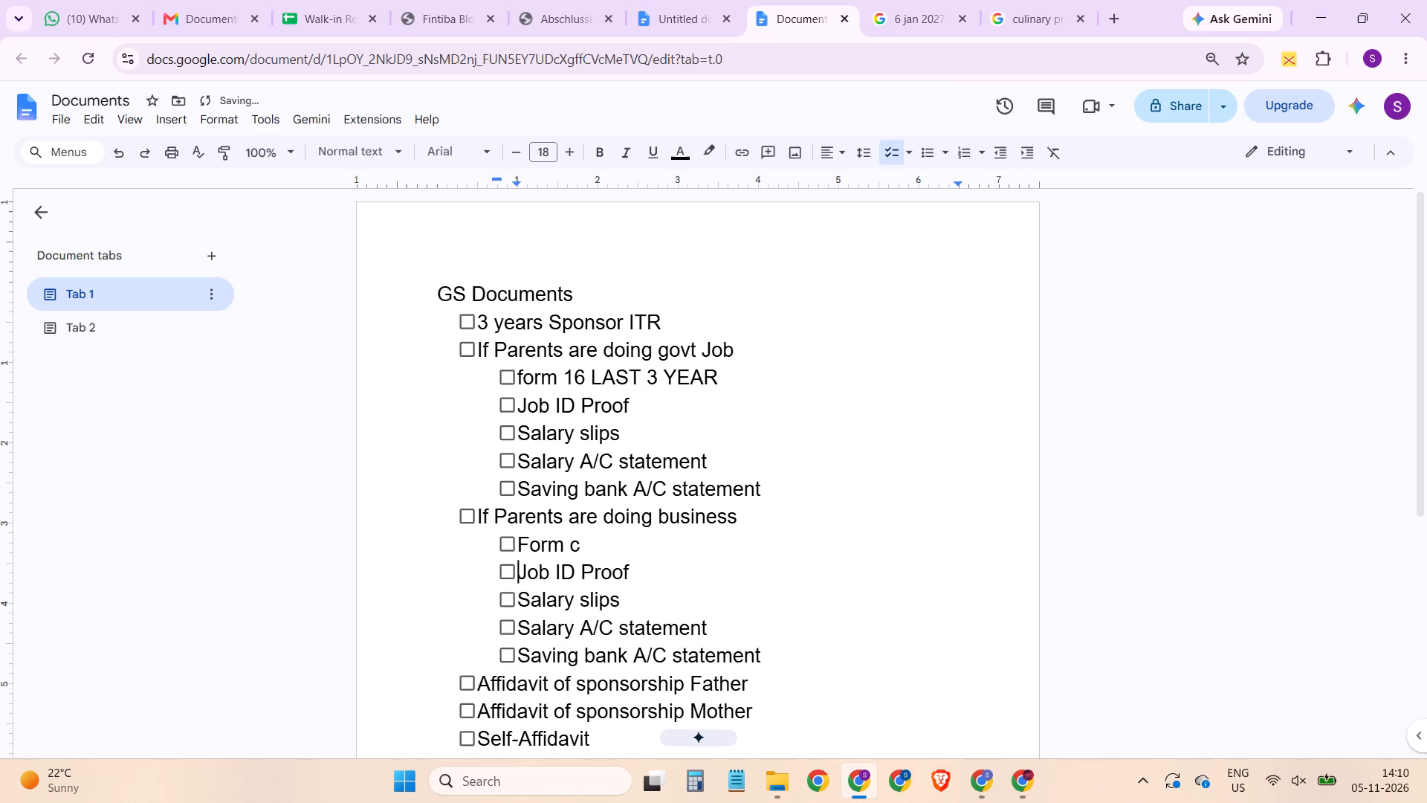
Replace the "Job ID Proof" sub-item under the business entry with "Current A/C statement last 6 months".
left_click(551, 563)
triple_click(563, 581)
type("Current acc")
key("BackSpace")
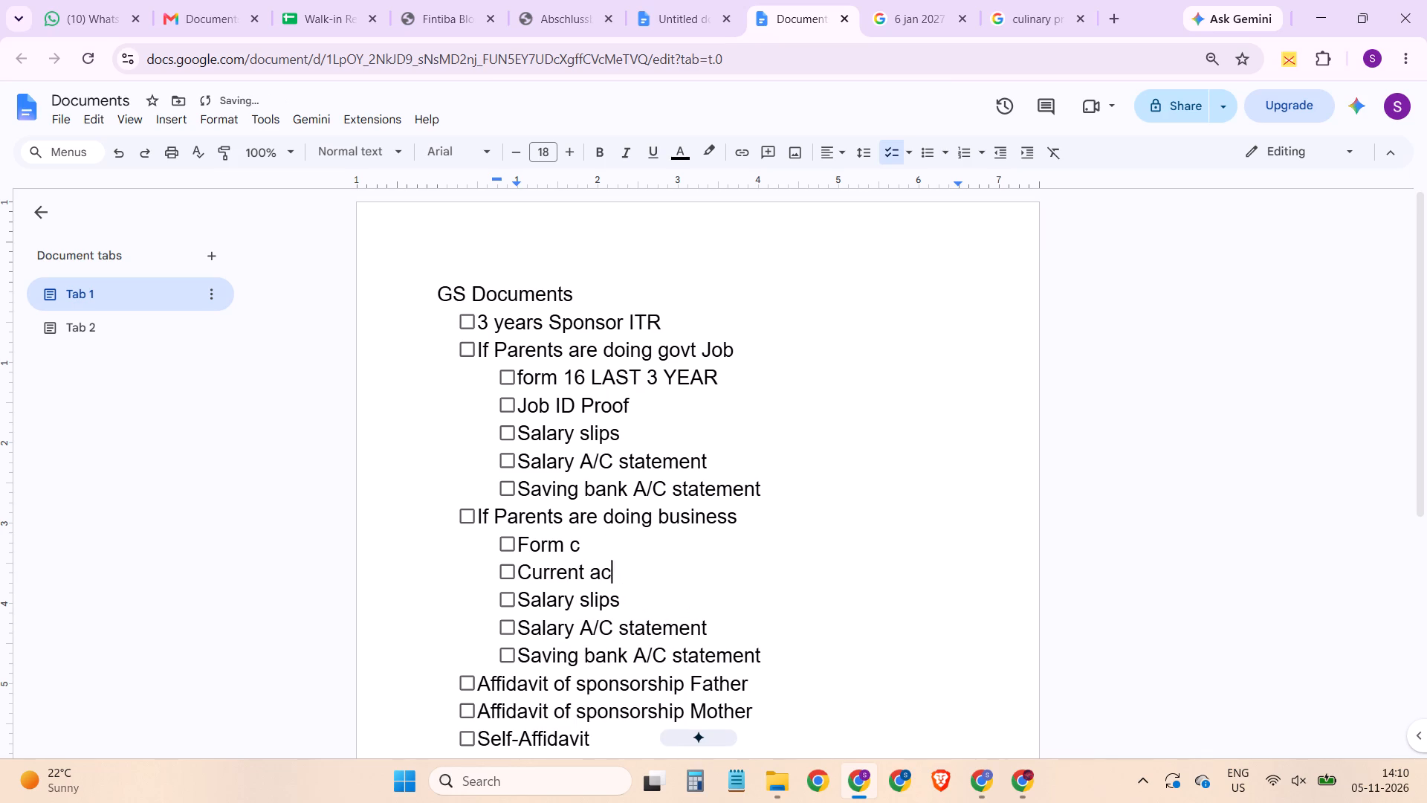
key("BackSpace")
key("BackSpace")
type("A/")
type("C statement last")
key("space")
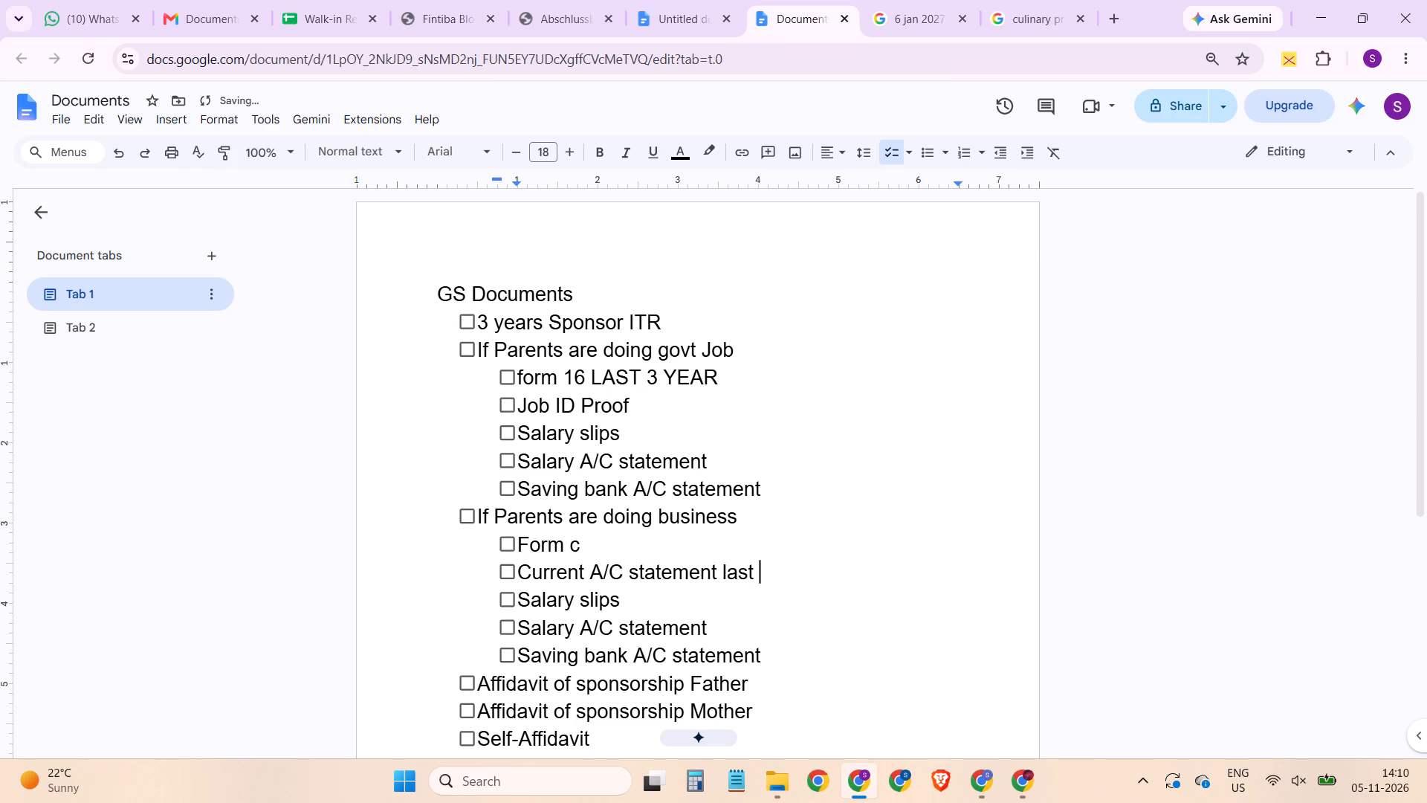
key("3")
key("BackSpace")
type("6 months")
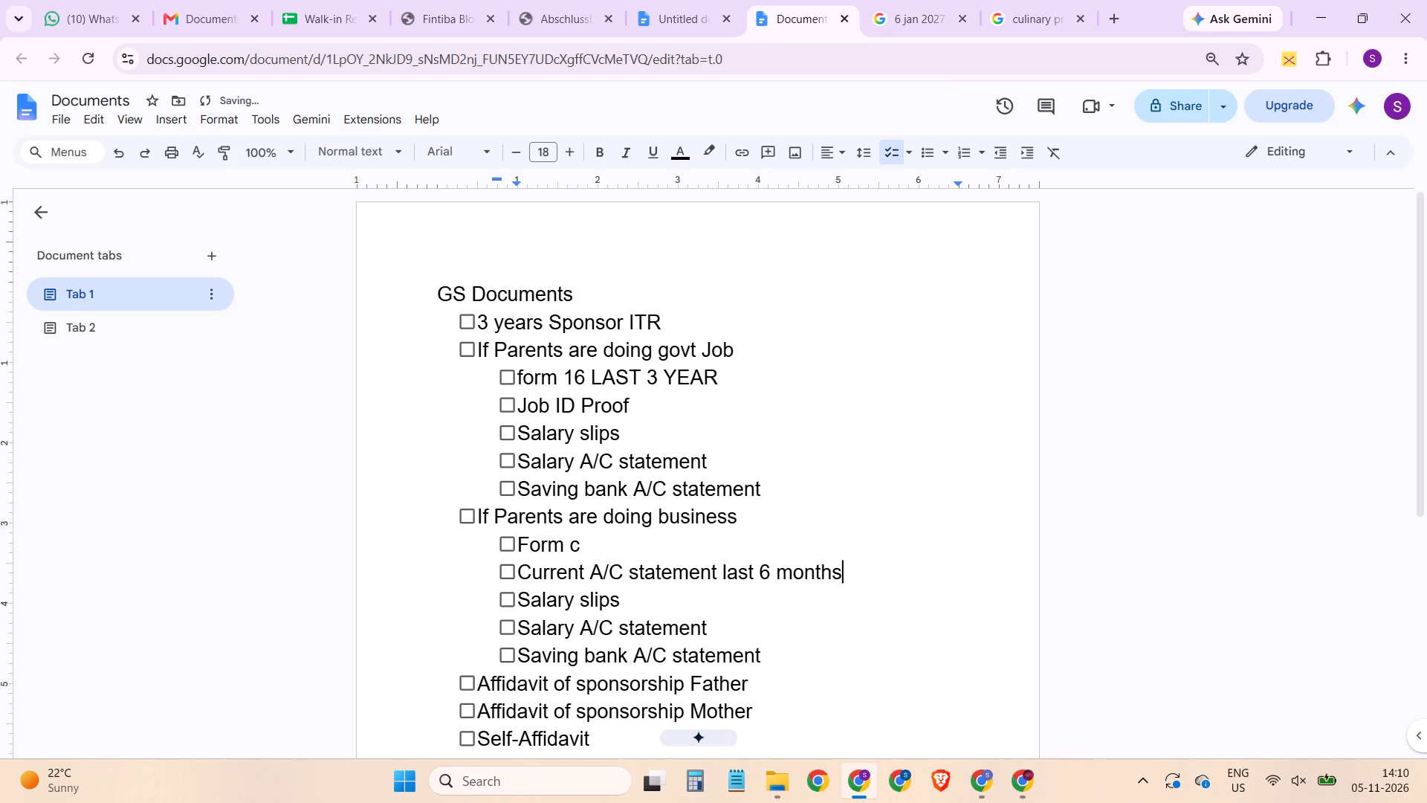
Delete the "Salary slips" and "Salary A/C statement" sub-items from the business group.
triple_click(573, 610)
key("BackSpace")
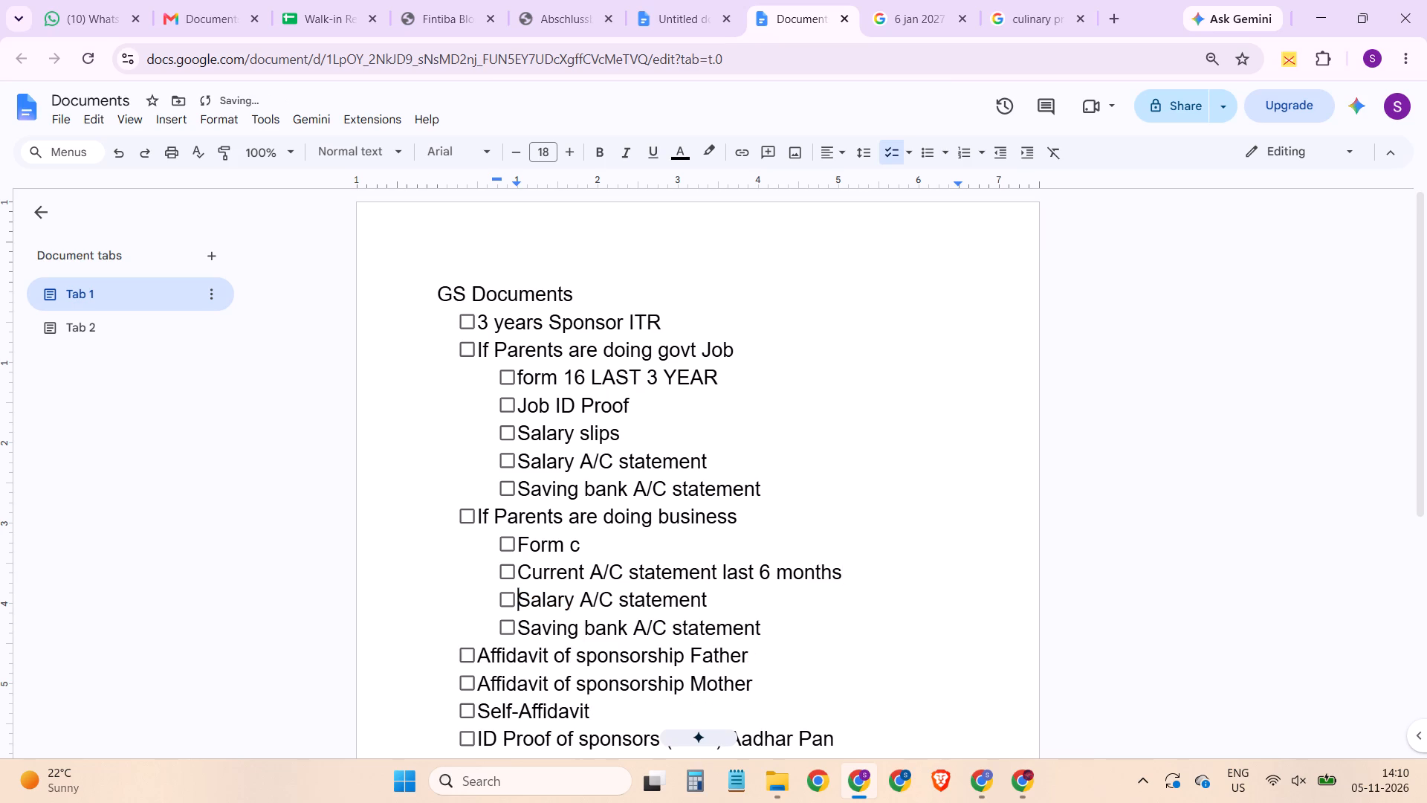
triple_click(615, 602)
key("BackSpace")
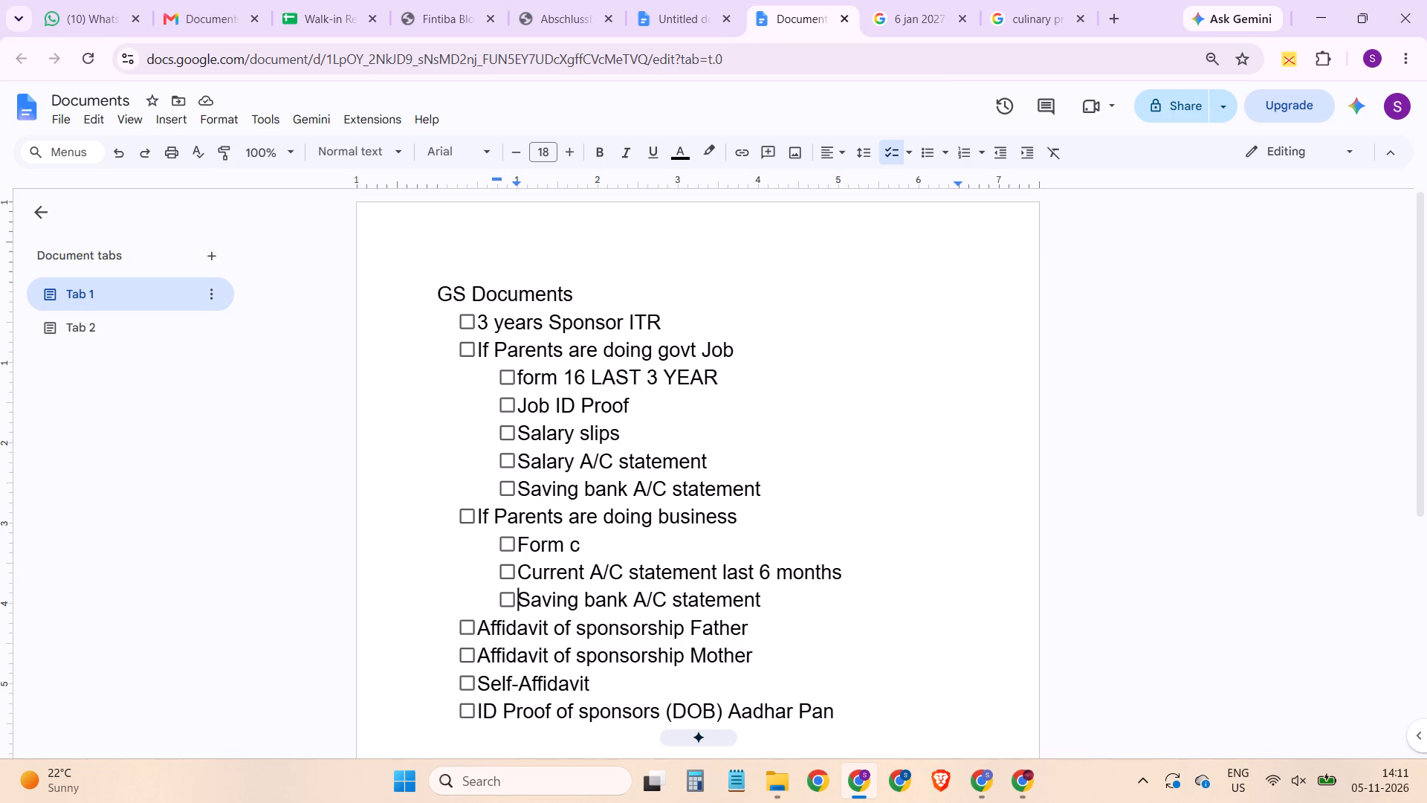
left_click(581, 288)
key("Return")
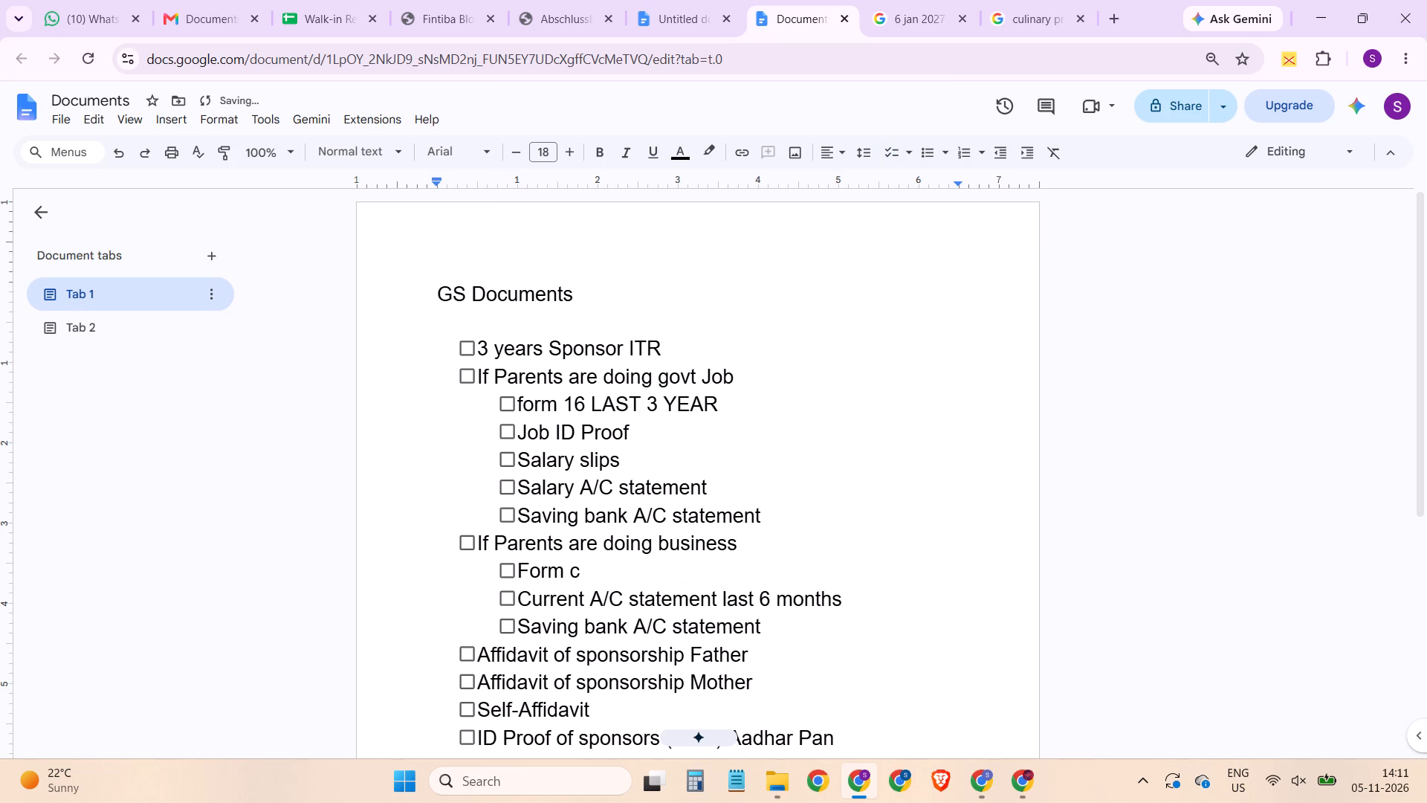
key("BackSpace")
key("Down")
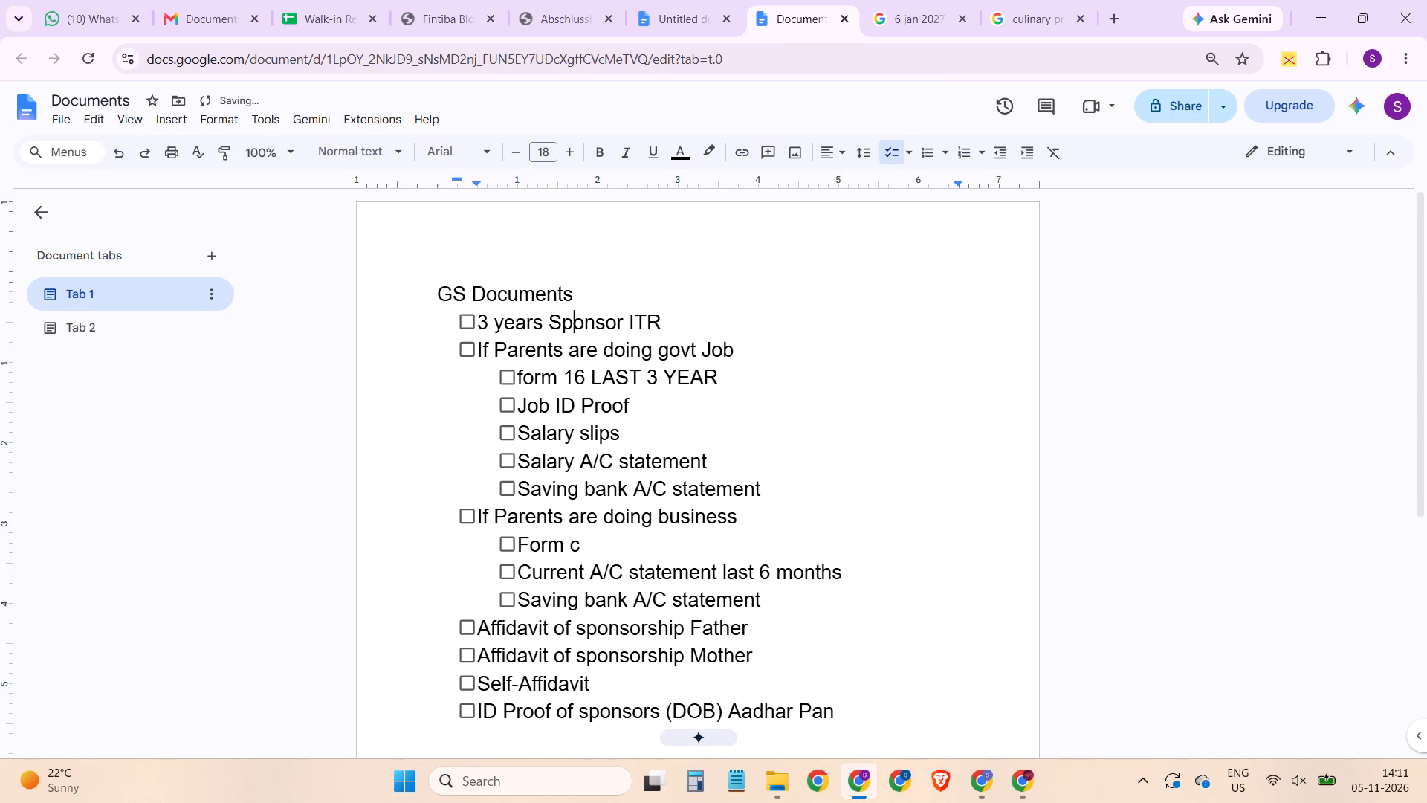
Add a checklist item reading "Sponsor ID cards (Pan & Aadhar)" above "3 years Sponsor ITR".
left_click(482, 317)
key("Return")
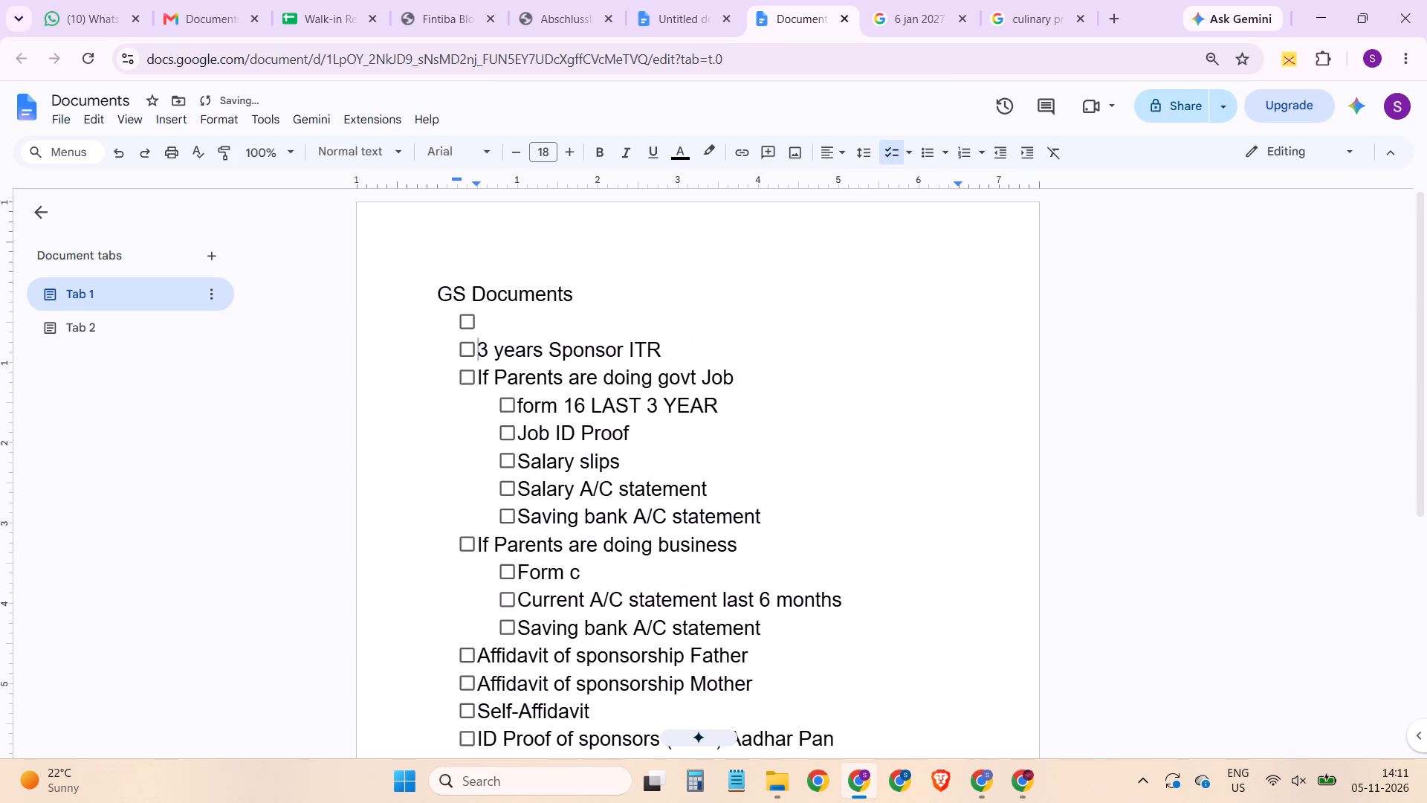
key("Up")
key("space")
type("SPo")
key("BackSpace")
key("BackSpace")
type("ponsor ID cards")
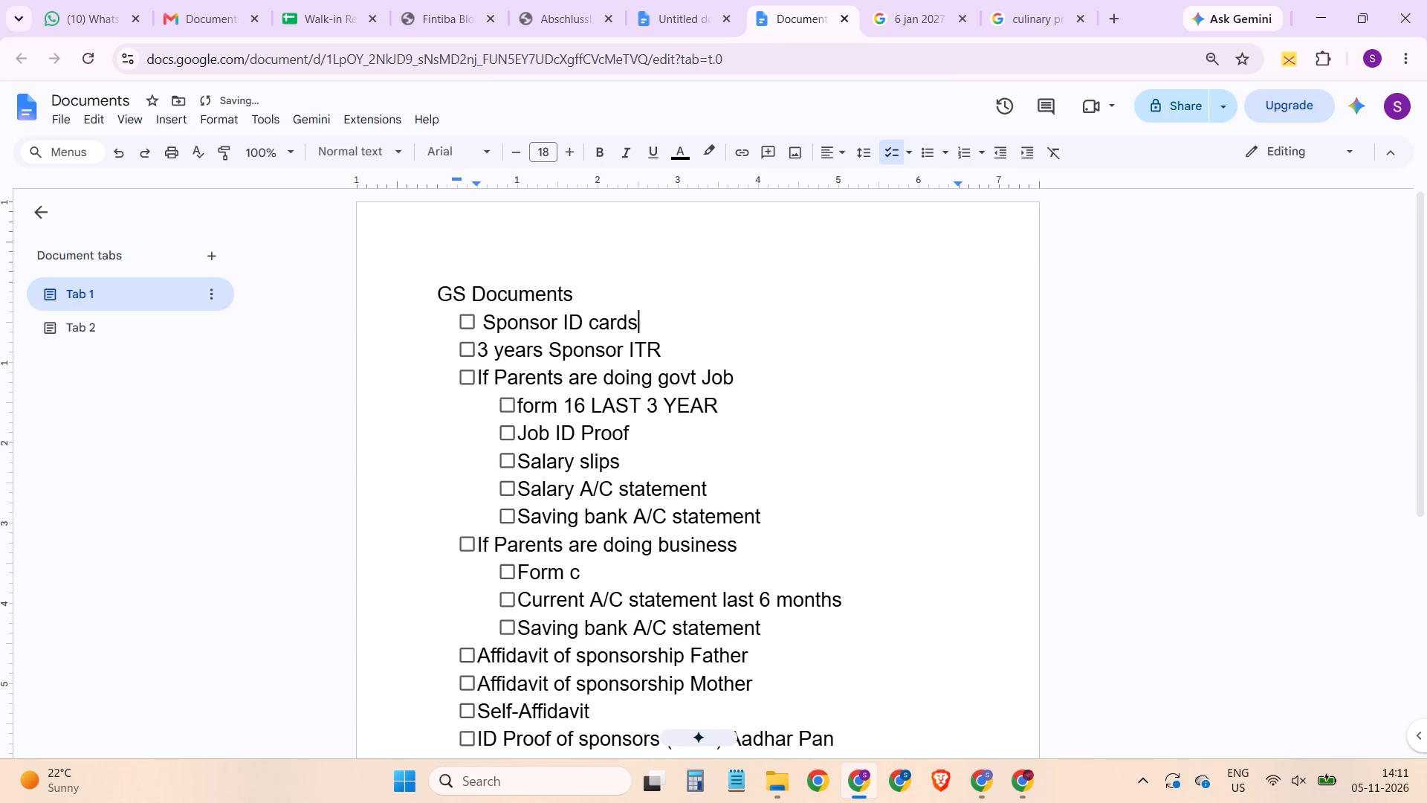
key("space")
type("(Pan")
key("space")
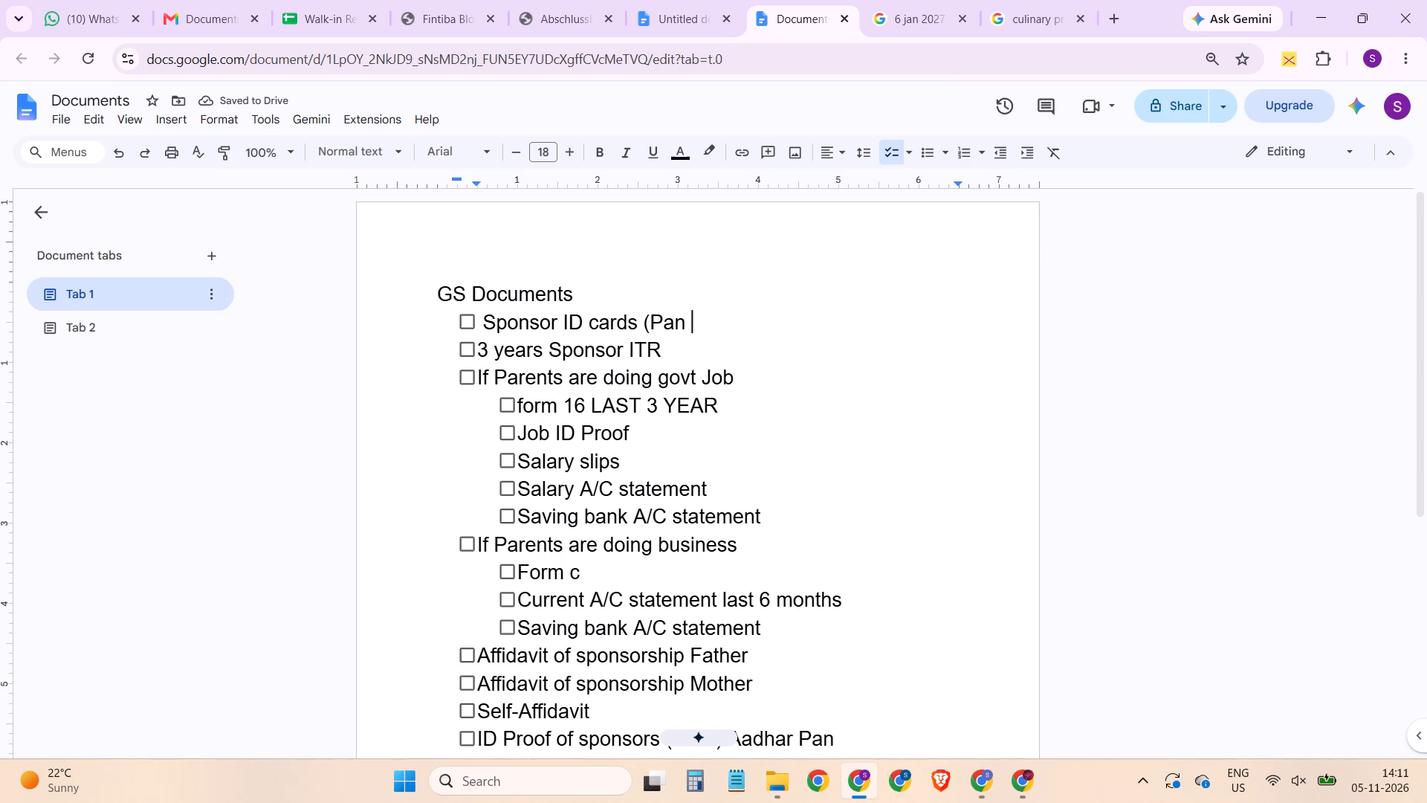
type("& Aadhar)")
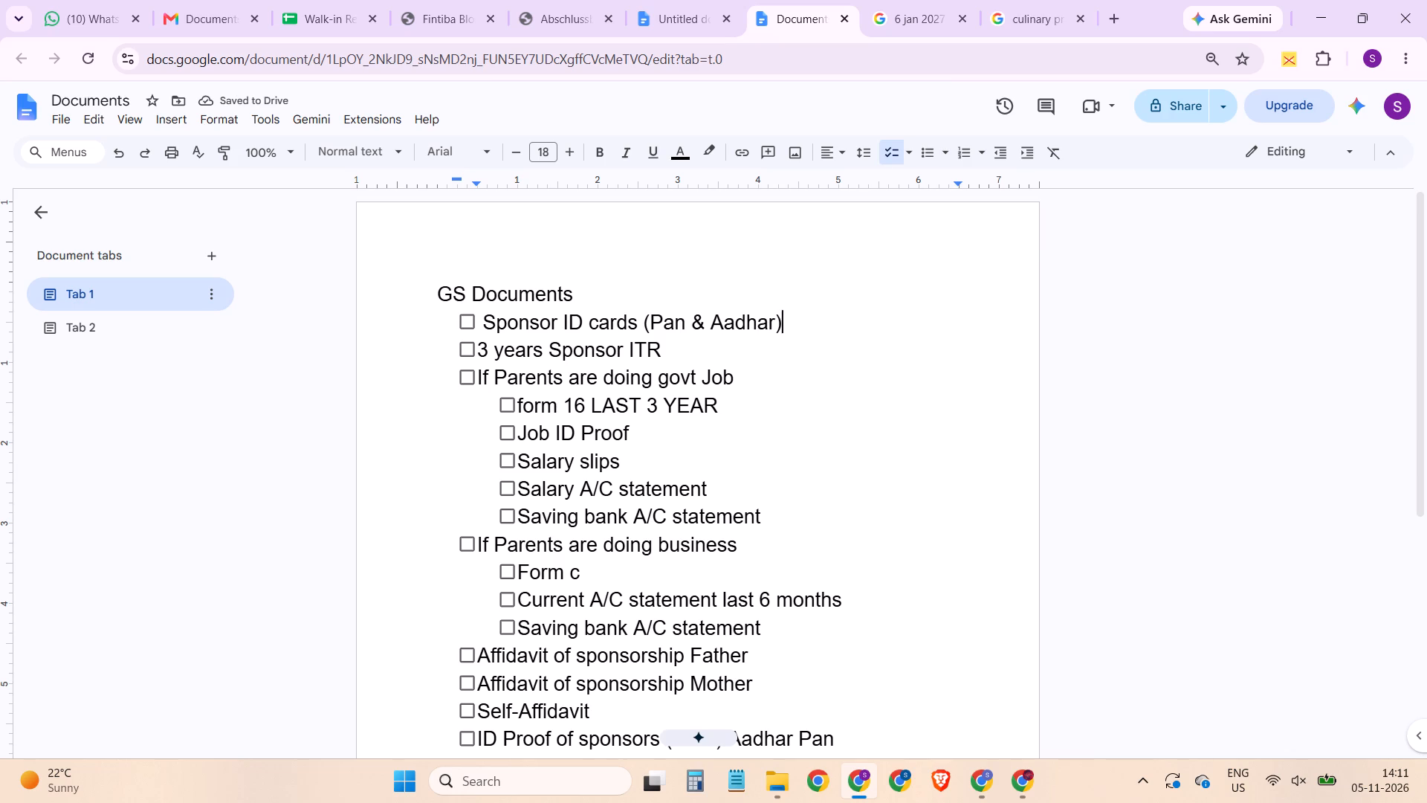
Correct "govt" to "Govt." in the heading about parents doing a government job.
left_click(696, 377)
key("period")
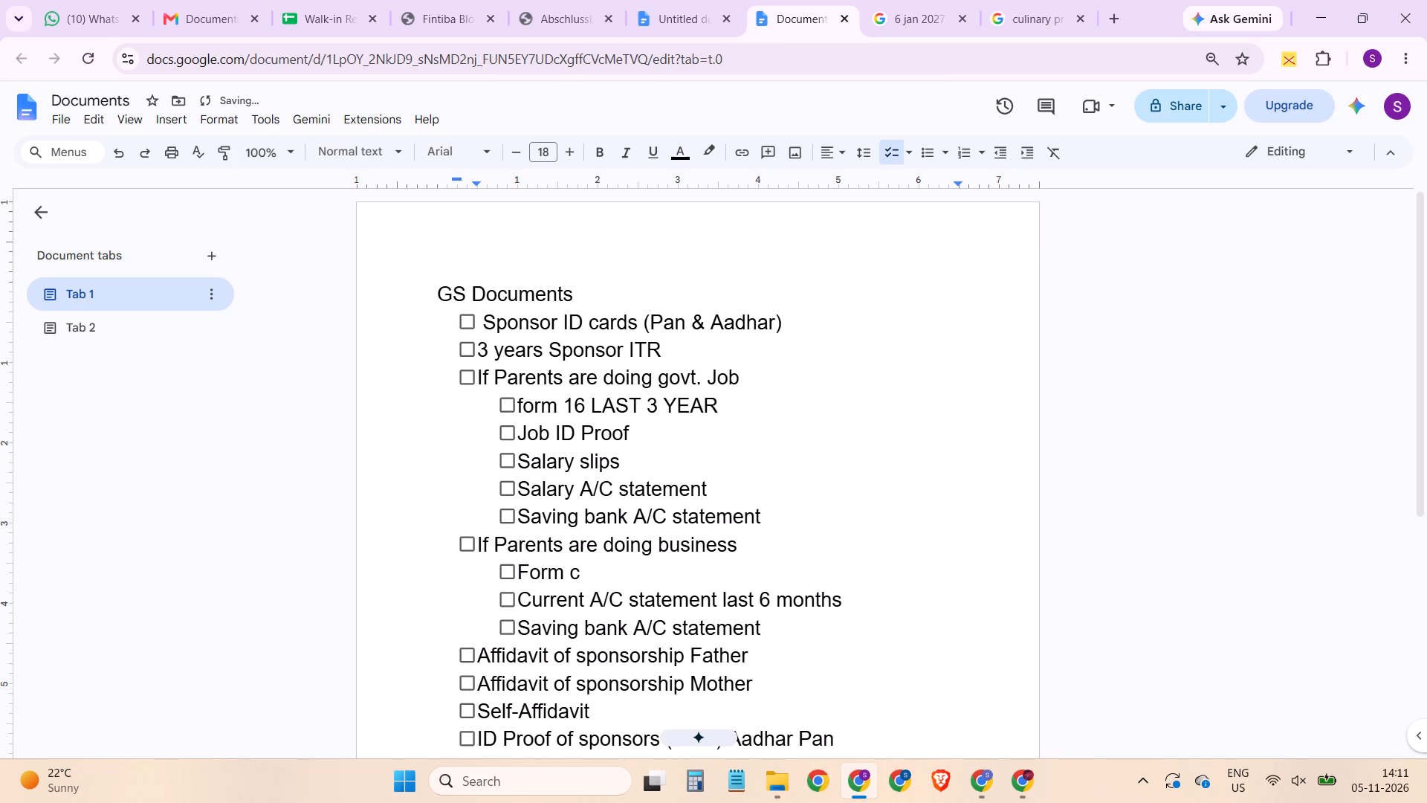
left_click(667, 385)
key("BackSpace")
key("shift+g")
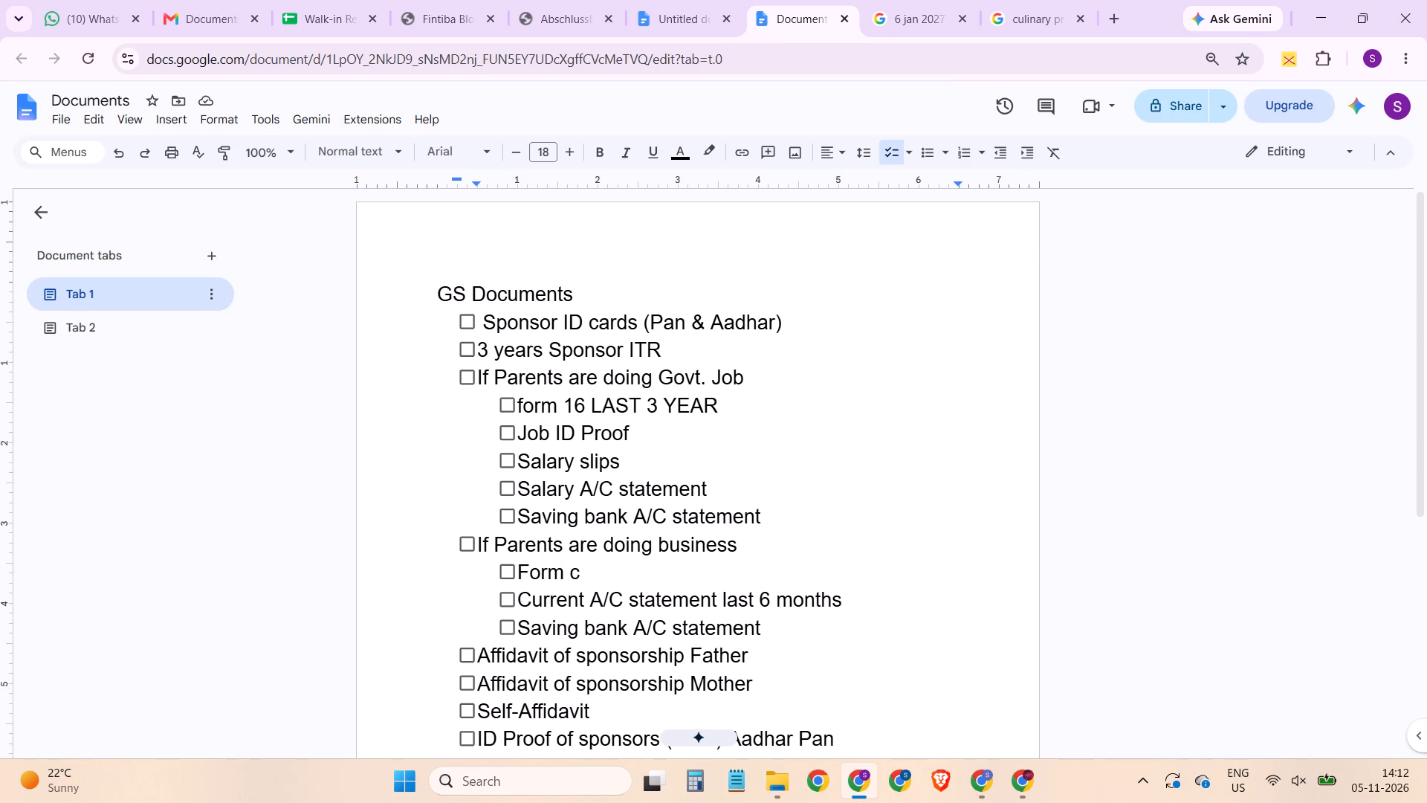
Duplicate the "If Parents are doing Govt. Job" item with its five sub-items directly below that group, before the business entry.
left_click(769, 515)
left_click_drag(769, 515, 465, 374)
key("ctrl+c")
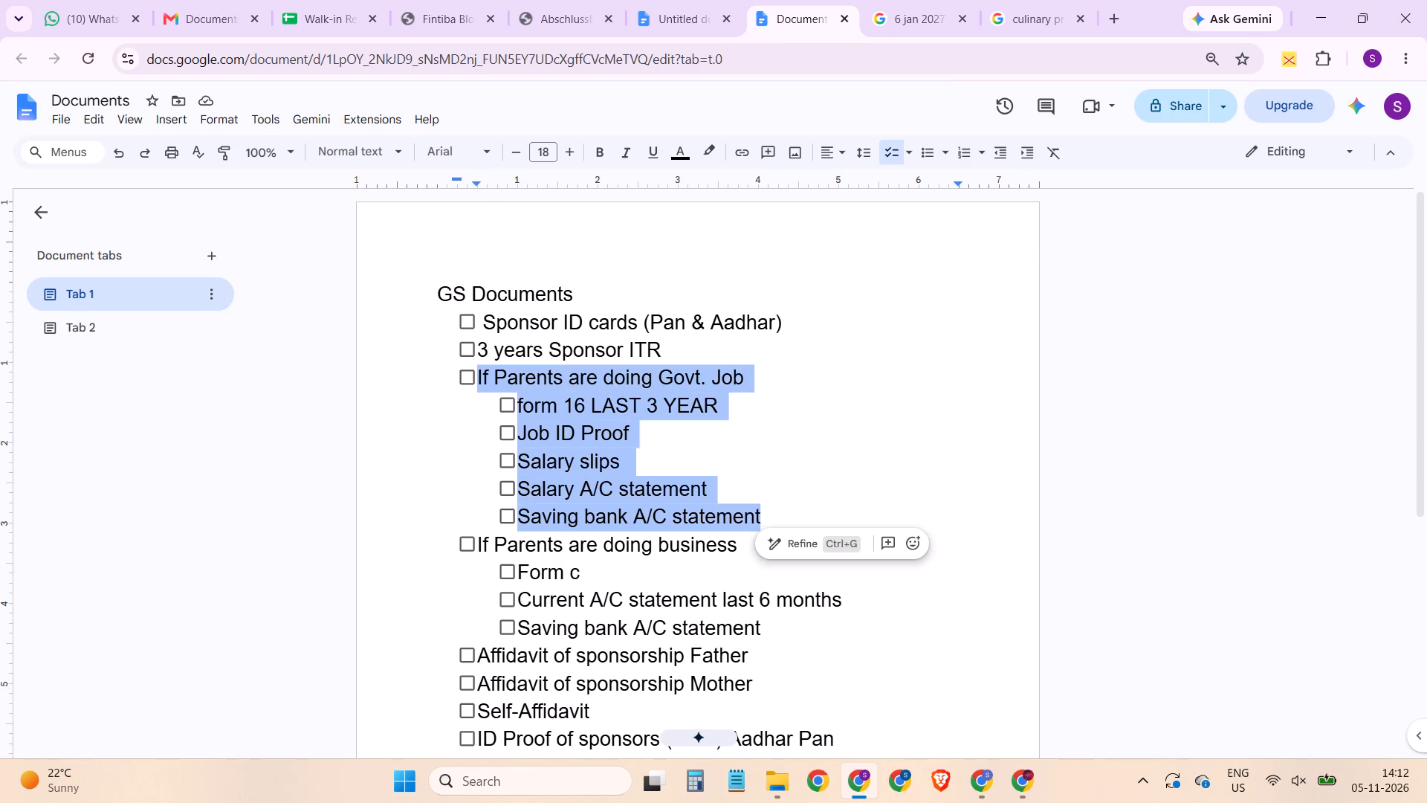
left_click(789, 515)
key("Return")
key("Return")
key("ctrl+v")
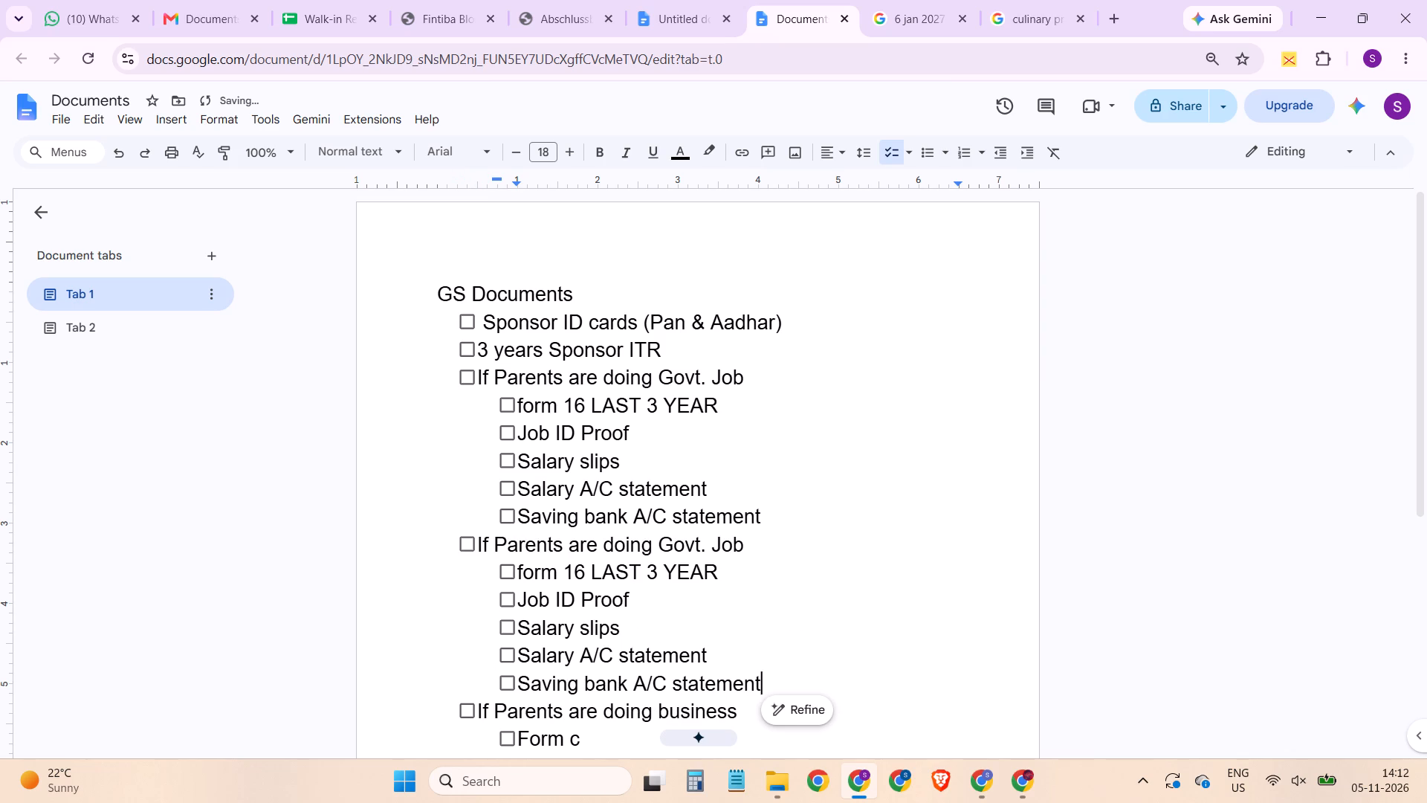
Replace "doing" in the duplicated group's heading so it reads "If Parents are retired from Govt. Job".
left_click_drag(604, 543, 648, 547)
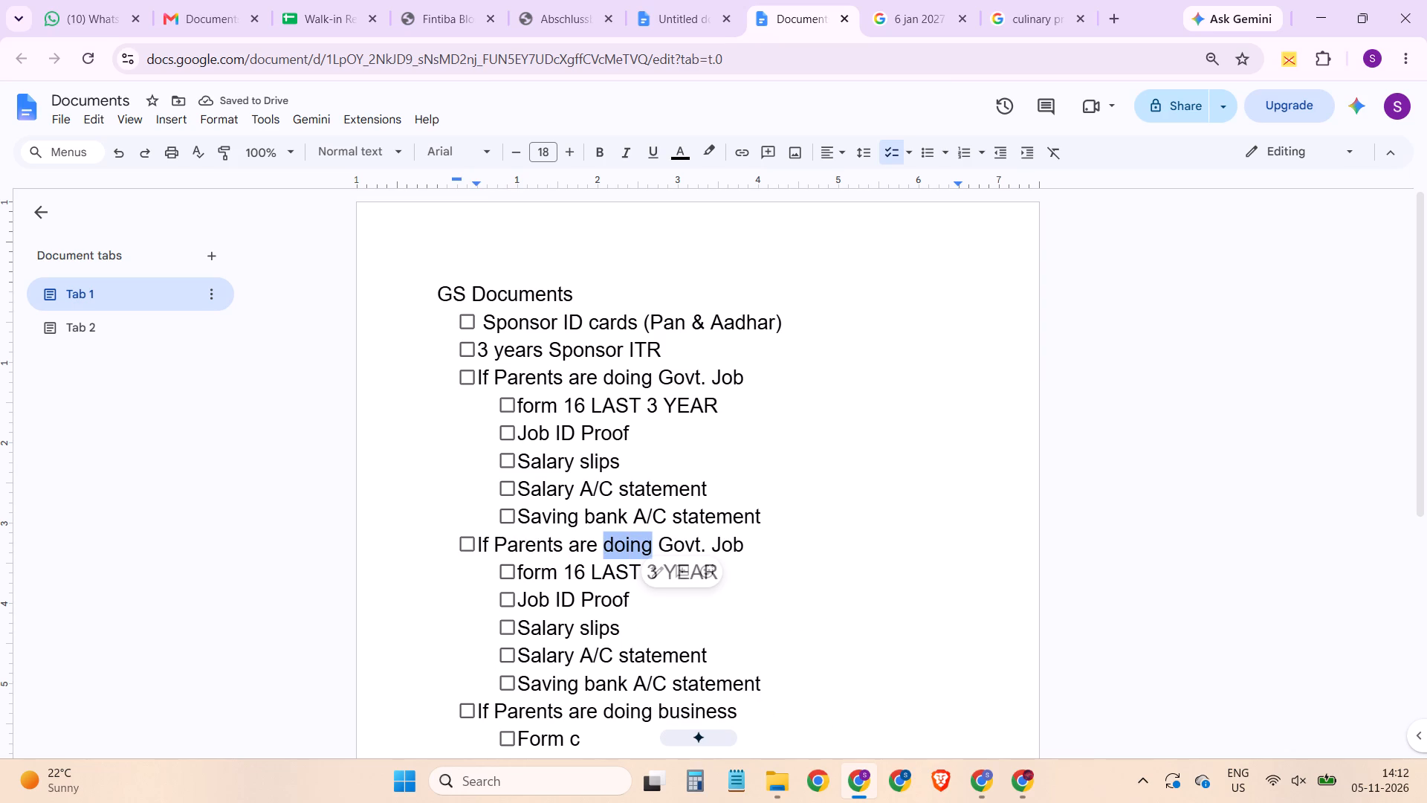
type("retired from")
Replace the "form 16 LAST 3 YEAR" sub-item under the retired parents entry with "Form 16".
left_click_drag(519, 570, 716, 575)
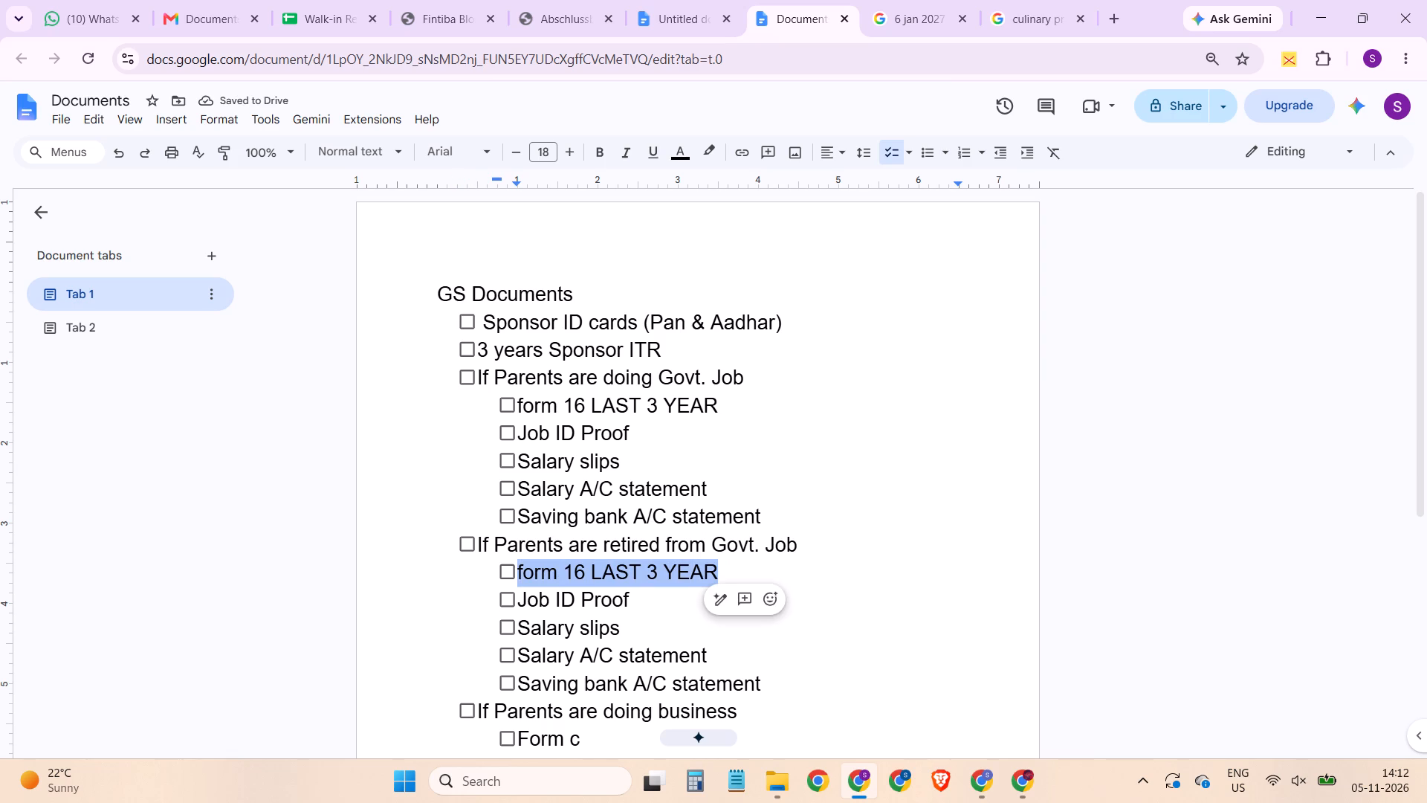
key("BackSpace")
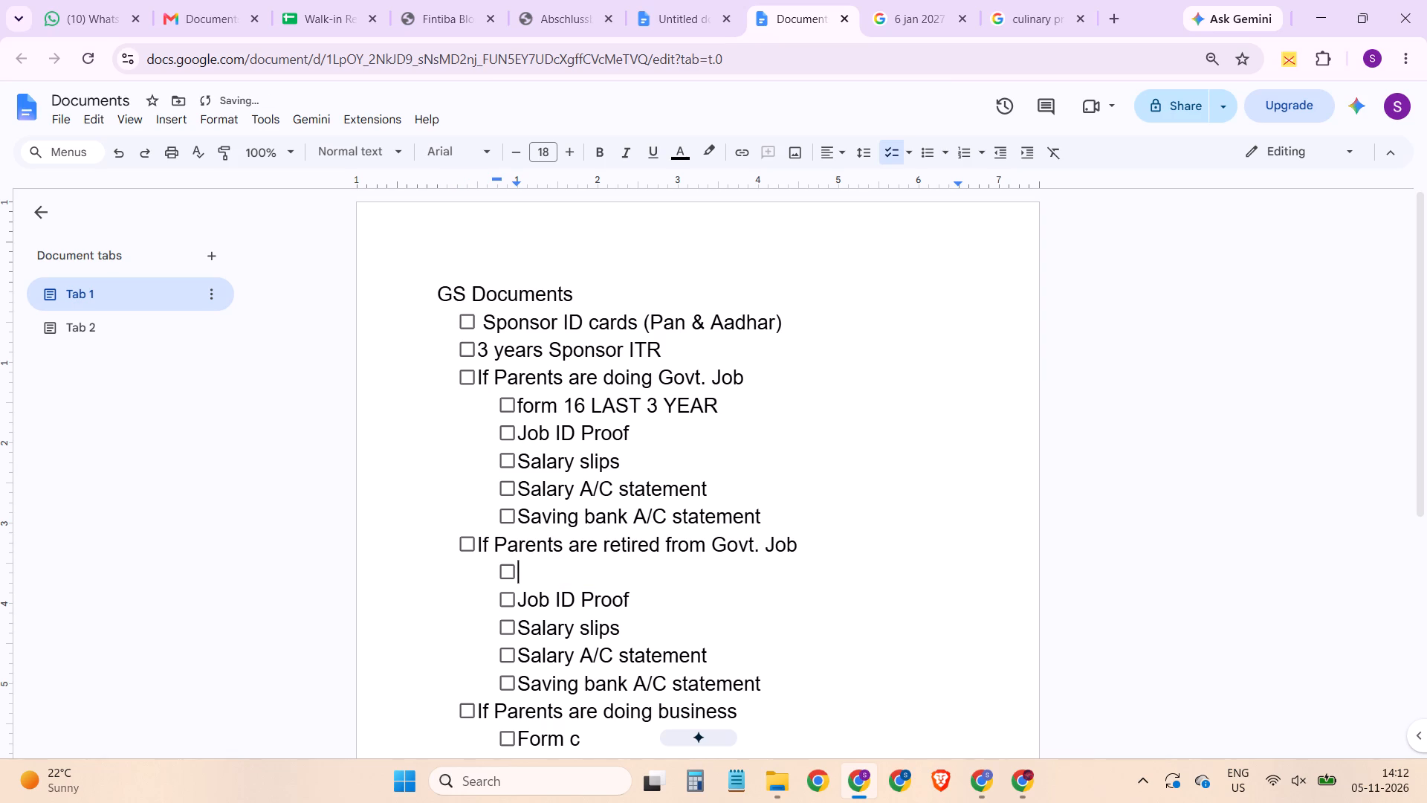
type("Form 16")
Shorten the "Job ID Proof" sub-item under the retired parents entry to "ID Proof".
double_click(528, 598)
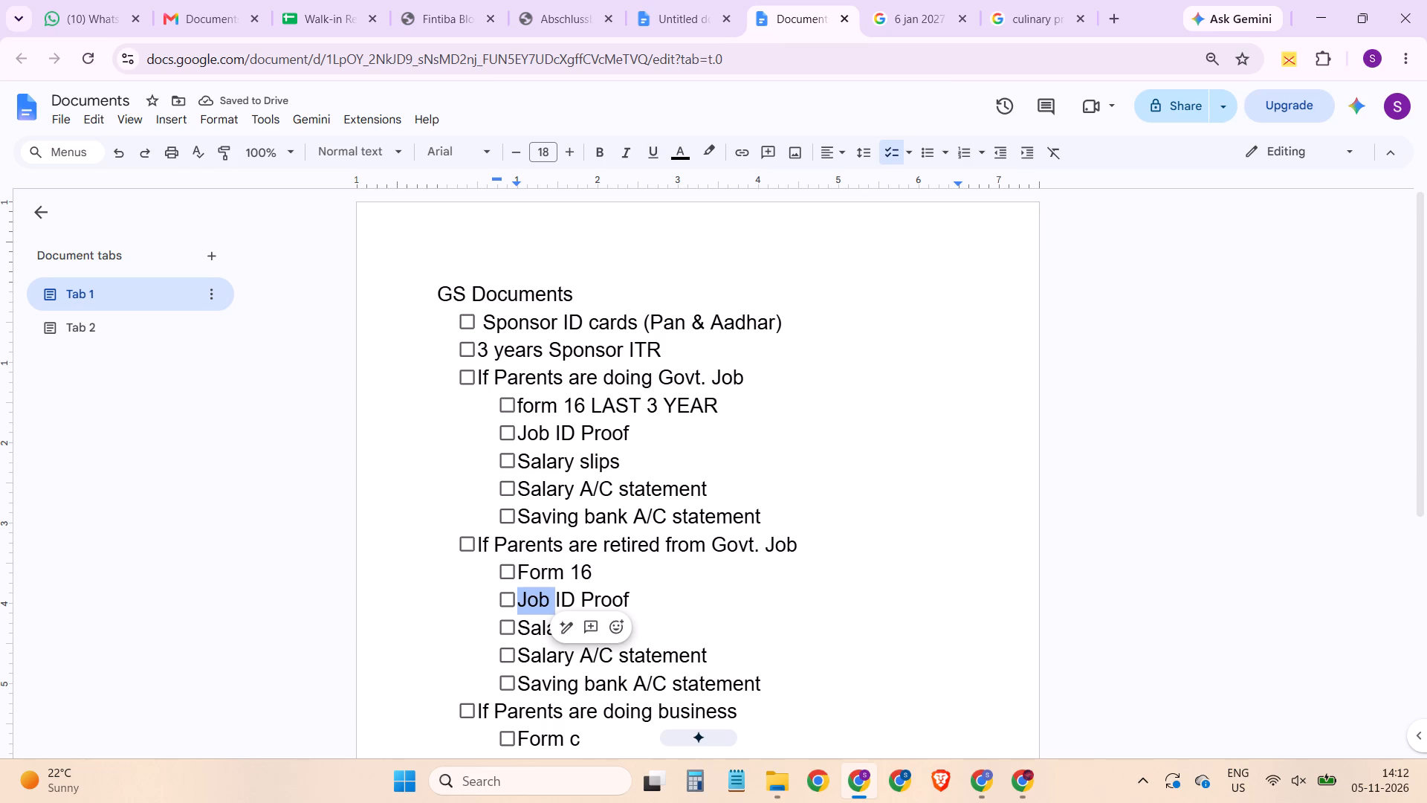
type("Retired")
key("space")
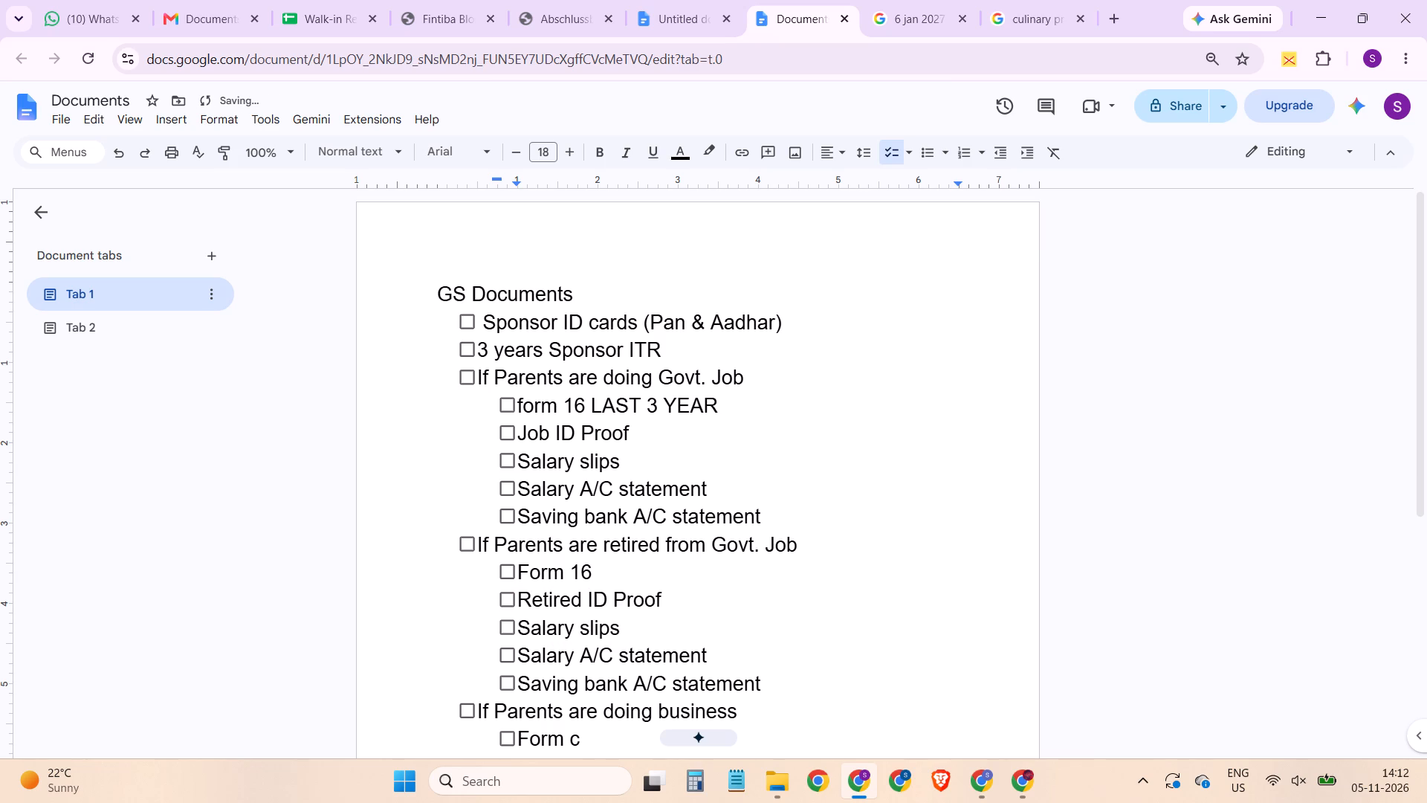
double_click(548, 599)
key("BackSpace")
Replace the "Salary slips" sub-item under the retired parents entry with "Pension Certificate".
left_click(618, 628)
key("BackSpace")
key("BackSpace")
key("BackSpace")
key("BackSpace")
key("BackSpace")
key("BackSpace")
key("BackSpace")
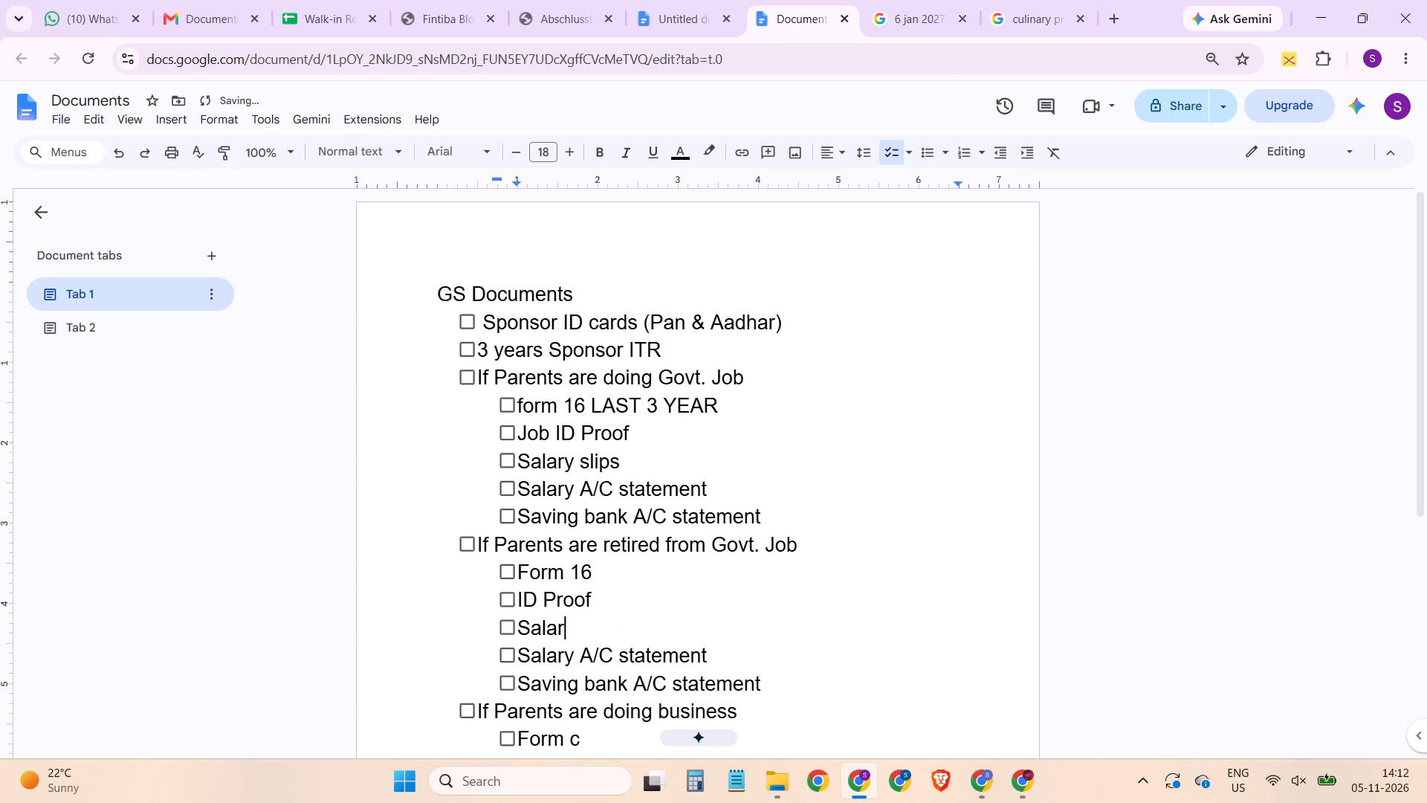
key("BackSpace")
key("BackSpace")
key("BackSpace")
key("BackSpace")
key("BackSpace")
type("Pension Certii")
key("BackSpace")
type("ficate")
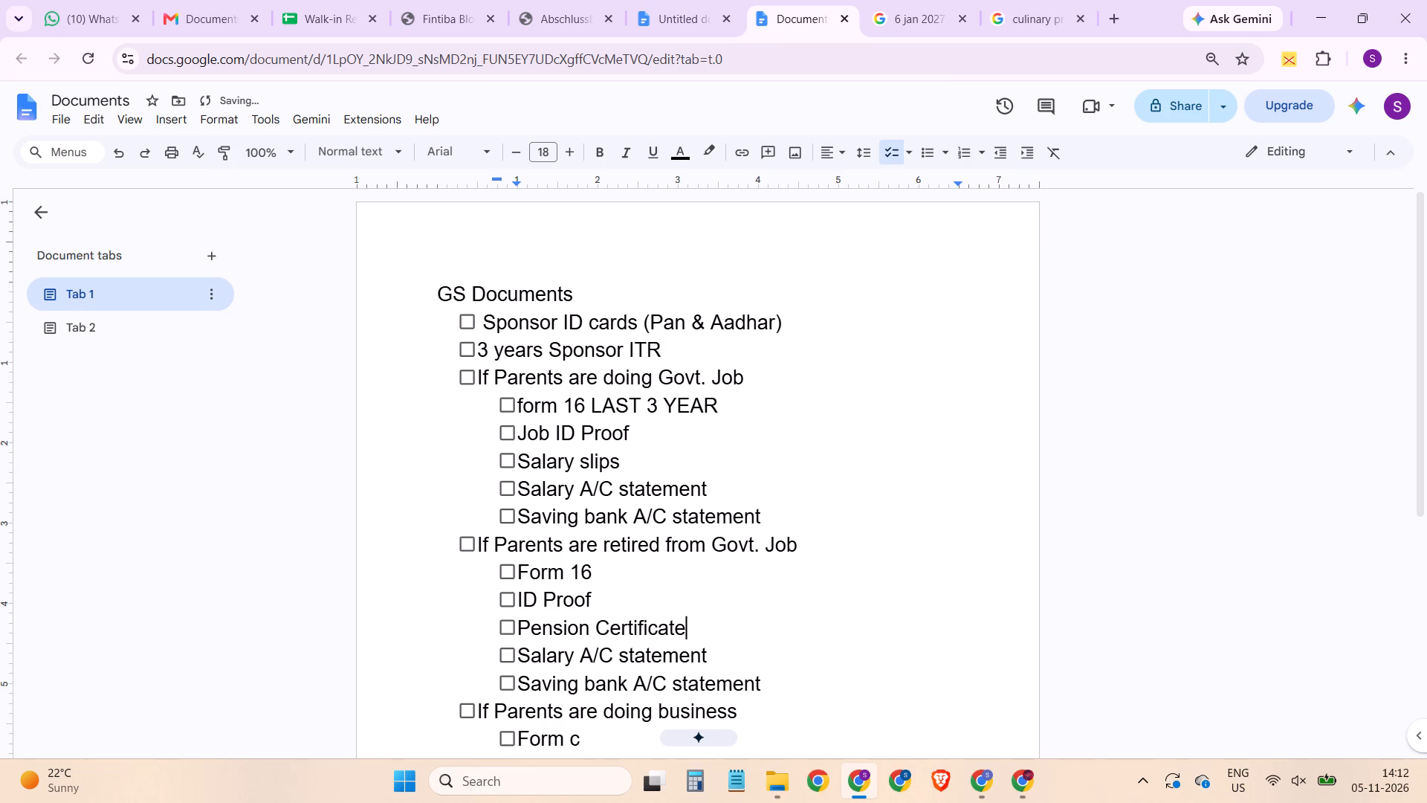
Replace "Salary" with "Pension" in the "Salary A/C statement" sub-item under the retired parents entry.
double_click(526, 658)
key("p")
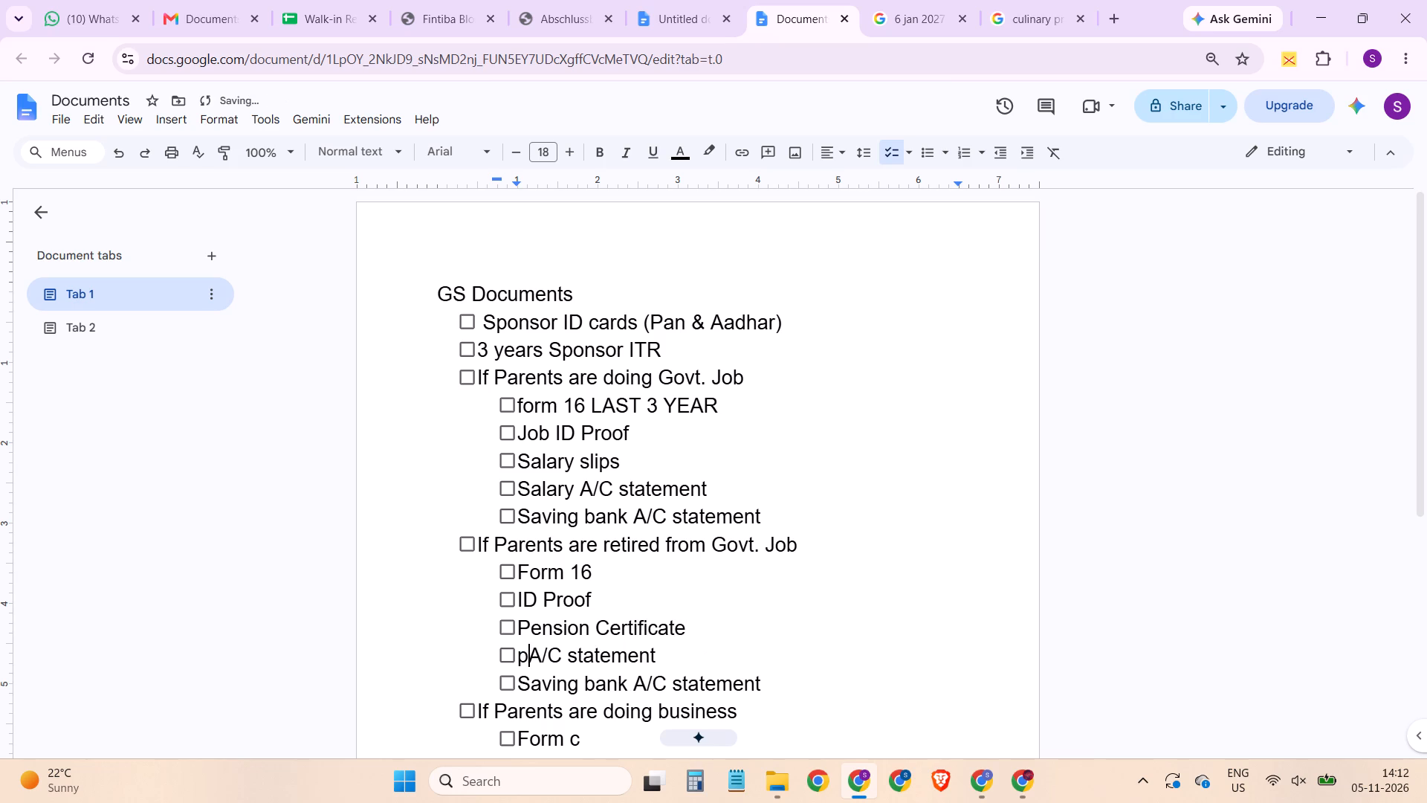
key("BackSpace")
type("Penso")
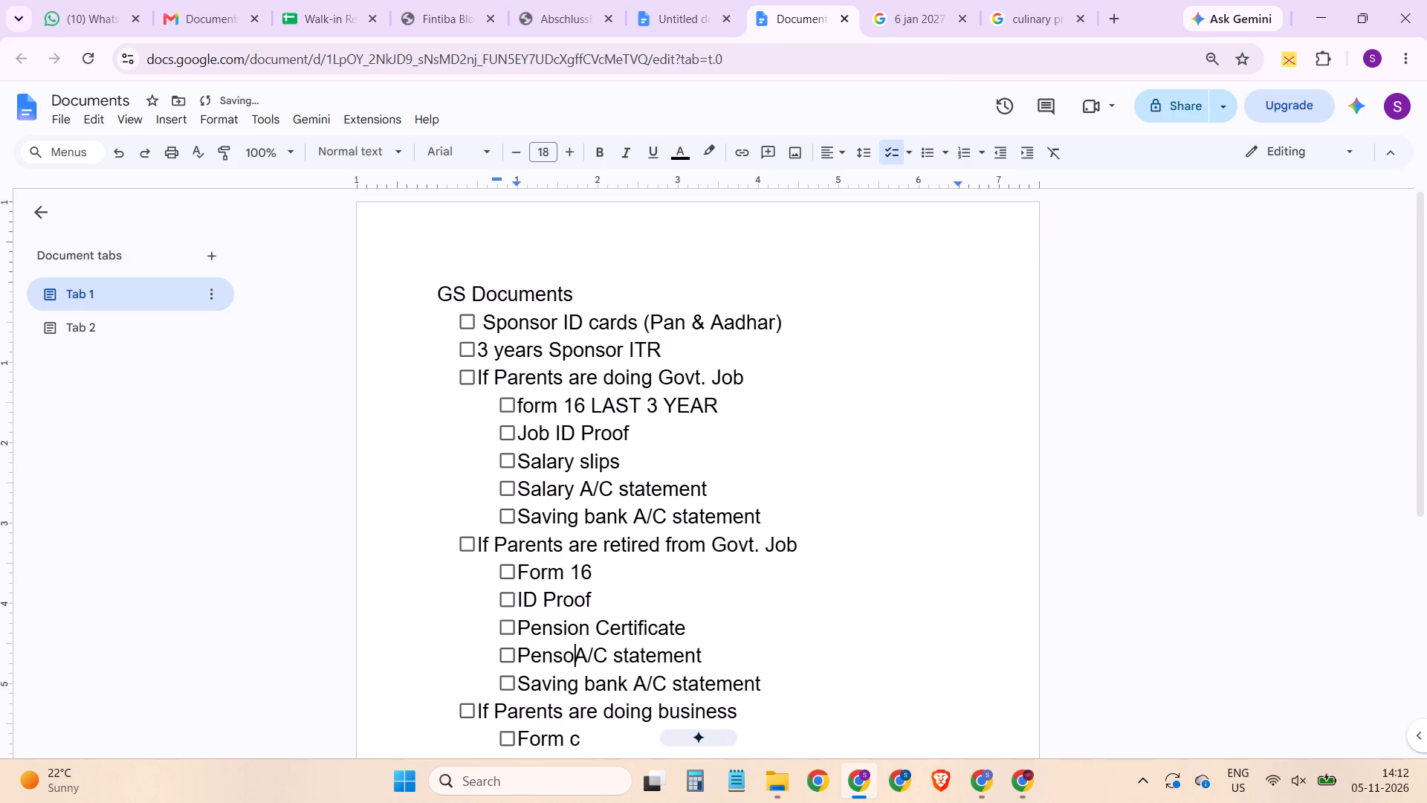
key("BackSpace")
type("ion")
key("space")
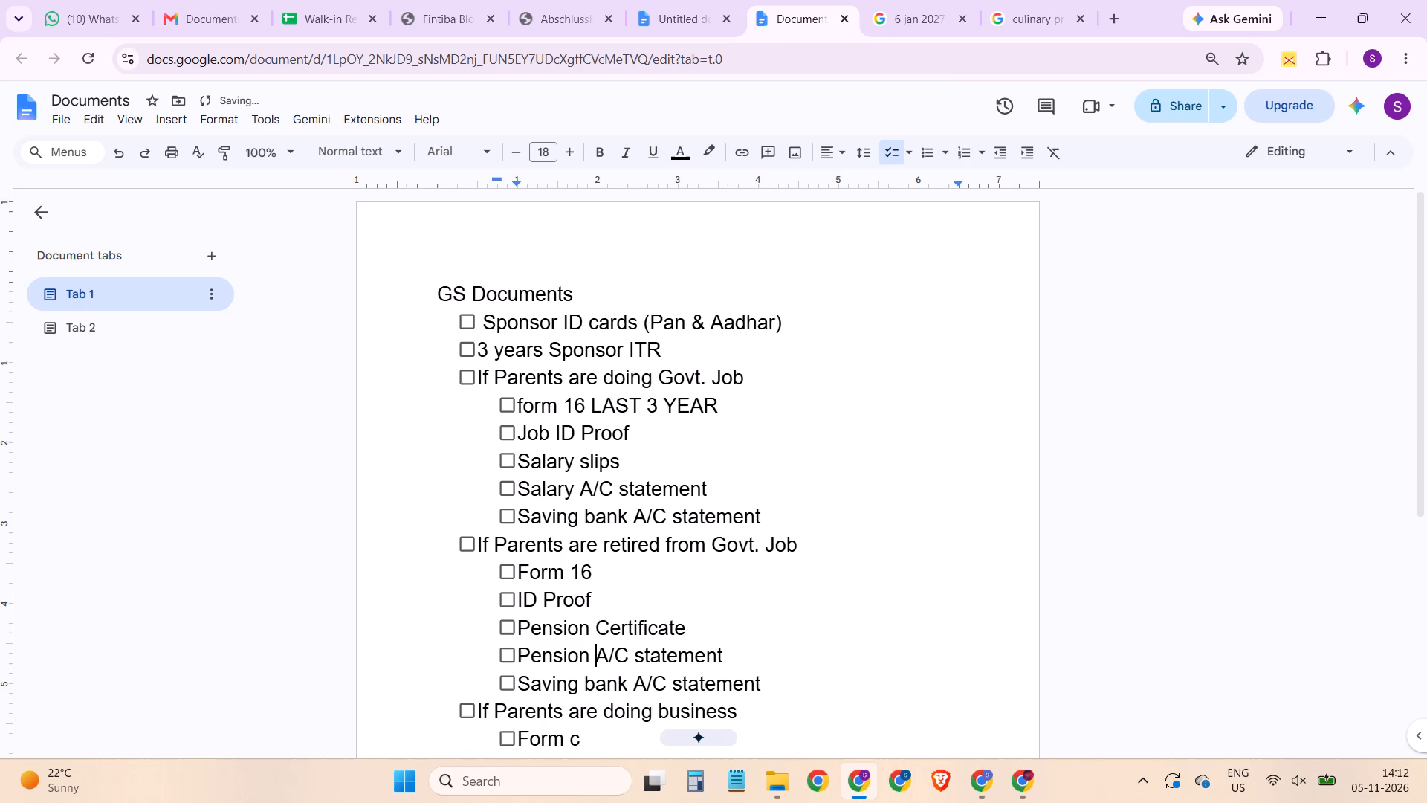
left_click(766, 679)
Prefix the "ID Proof" sub-item under the retired parents entry so it reads "Former job ID Proof".
left_click(523, 597)
key("Left")
key("space")
key("BackSpace")
type("Former job")
key("space")
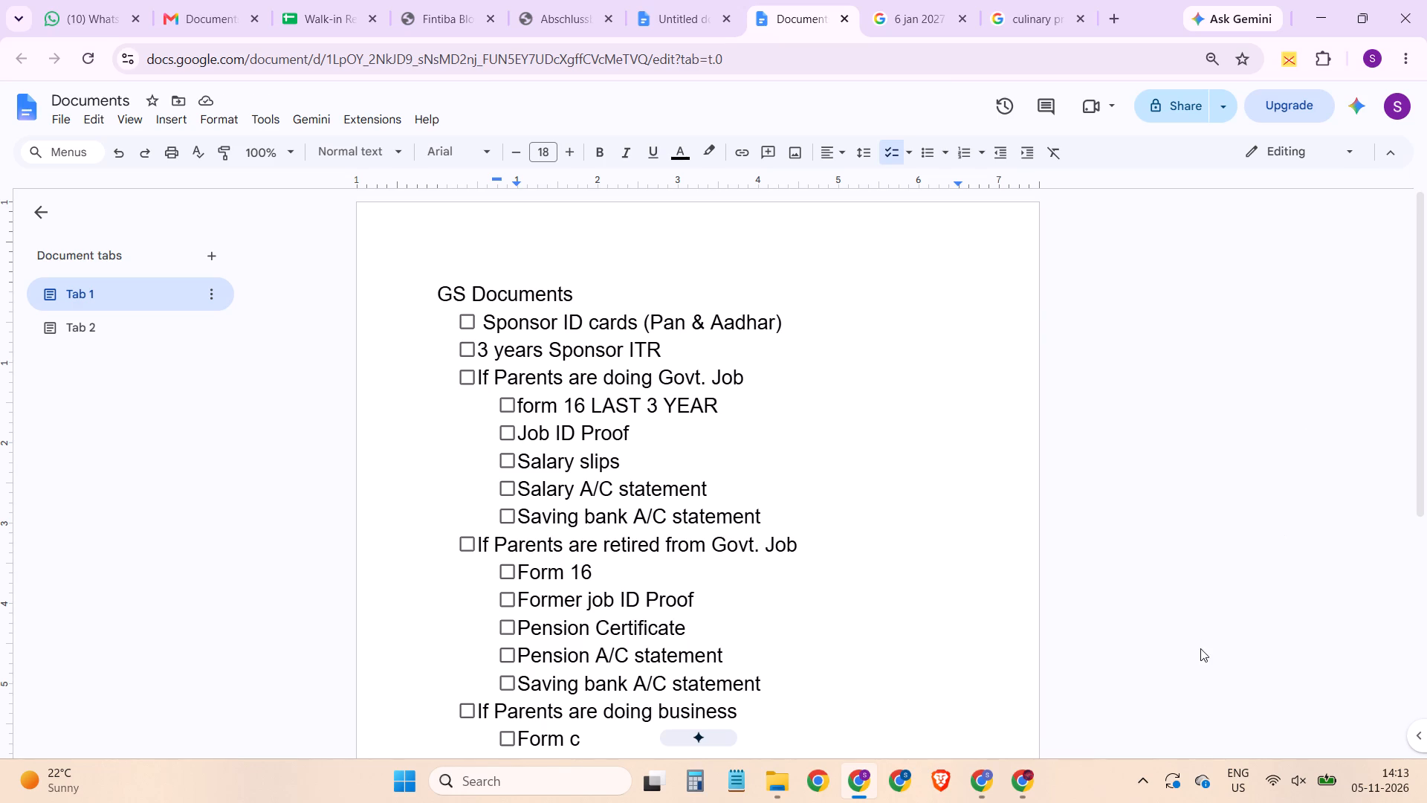
Append "+Balance Certificate" to the "Saving bank A/C statement" sub-item under "If Parents are doing Govt. Job".
scroll(616, 594, "down", 2)
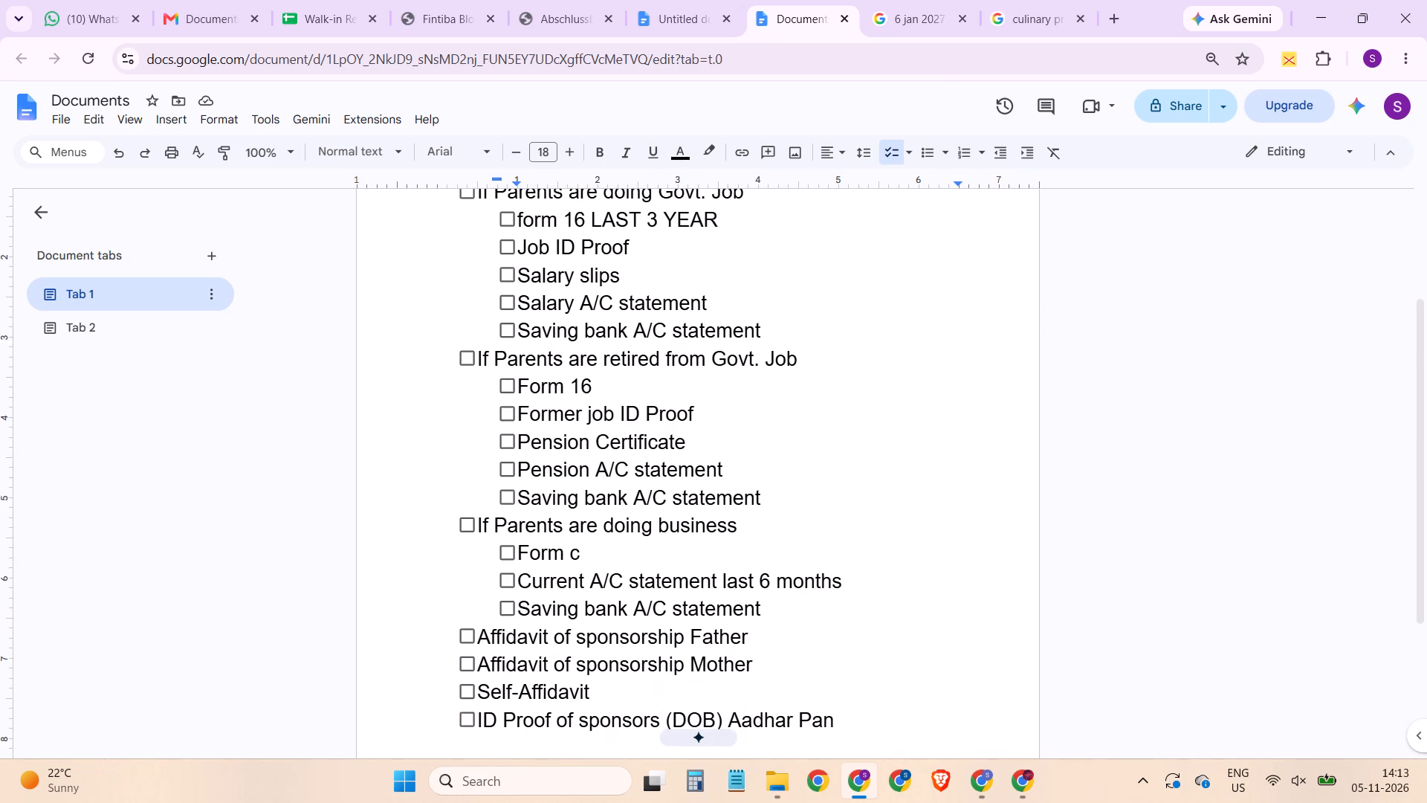
scroll(616, 594, "up", 1)
left_click(766, 417)
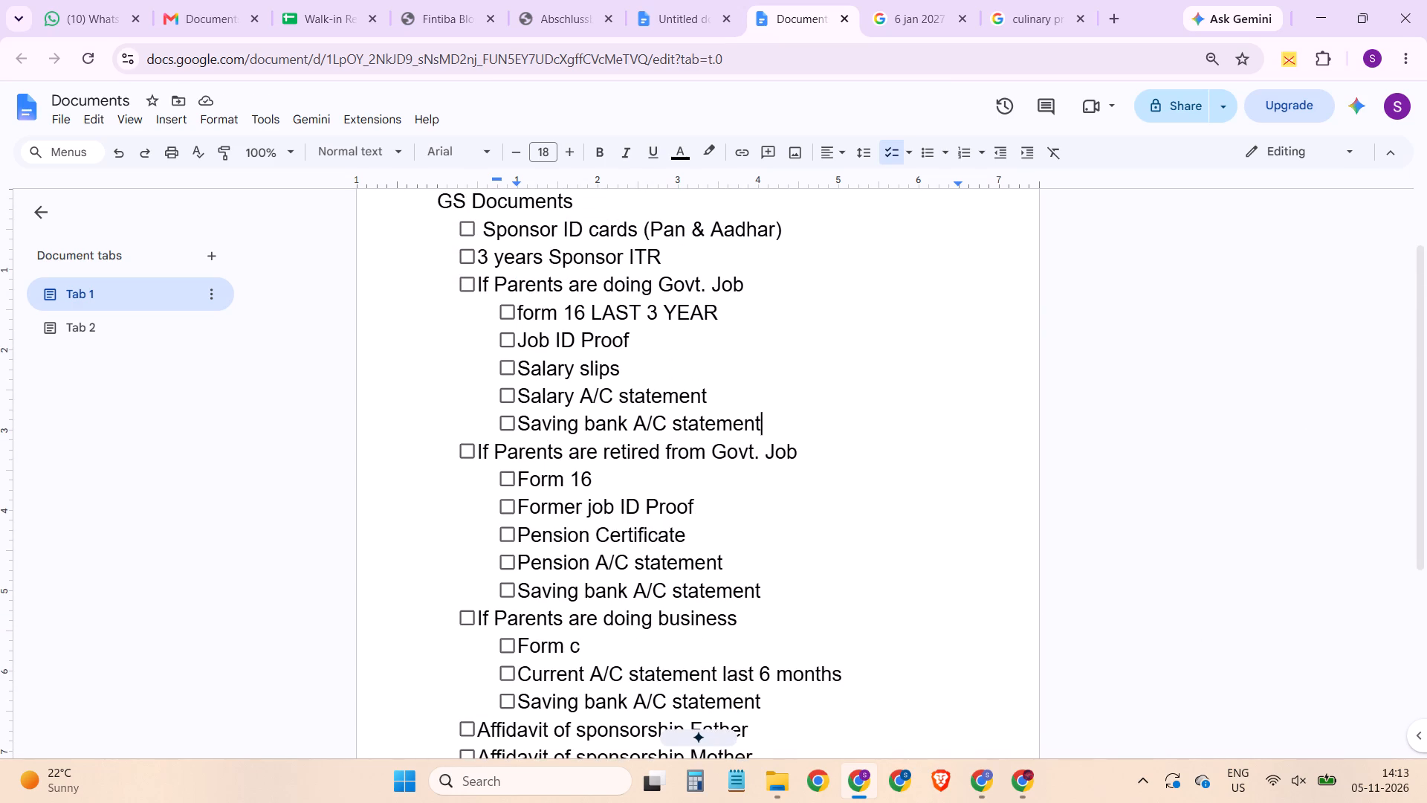
key("plus")
type("Letter")
key("space")
key("BackSpace")
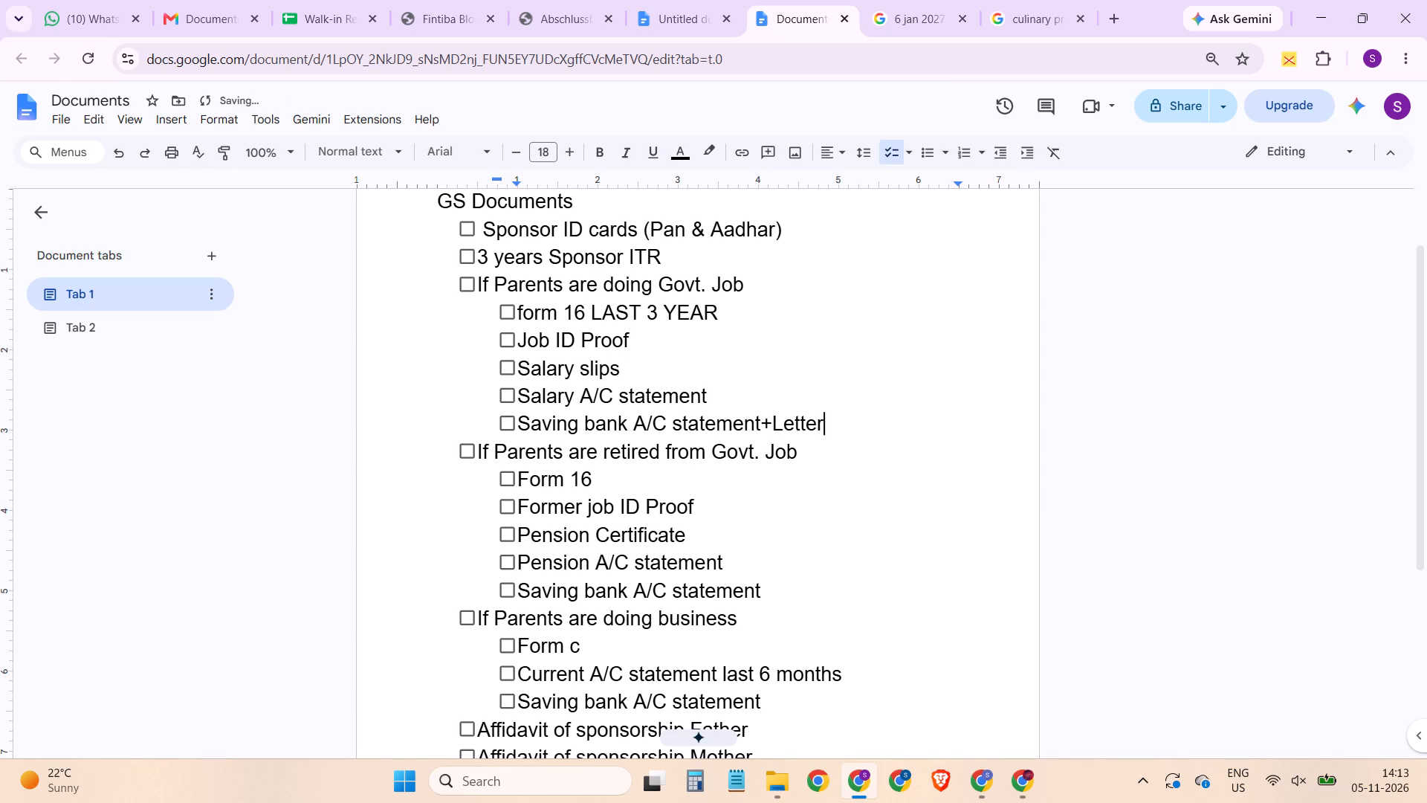
key("shift+h")
key("BackSpace")
key("BackSpace")
key("BackSpace")
key("BackSpace")
key("BackSpace")
key("BackSpace")
key("BackSpace")
type("Balance r")
key("BackSpace")
type("Certificate")
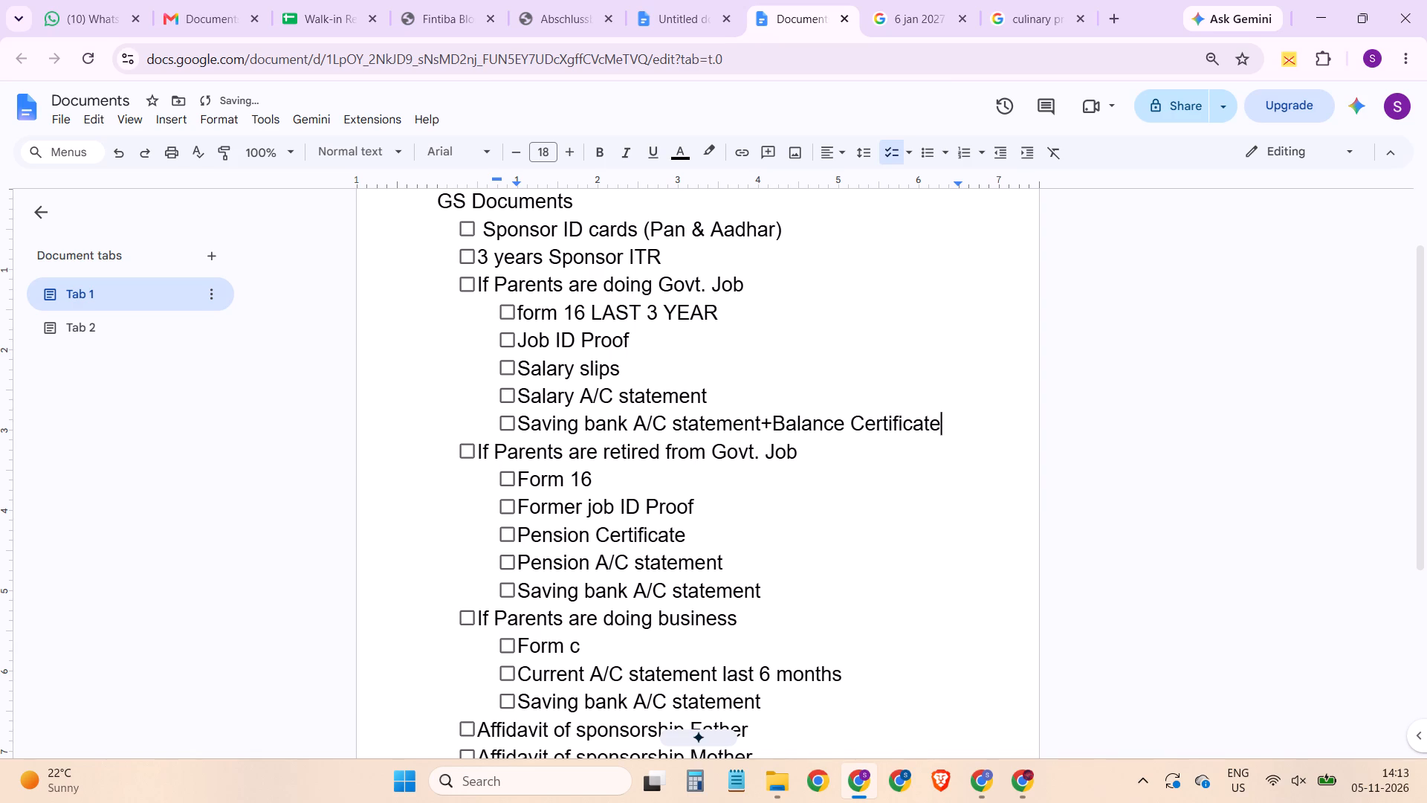
Copy the "Saving bank A/C statement+Balance Certificate" sub-item over the retired group's "Saving bank A/C statement" entry, without leaving an empty checkbox.
triple_click(690, 421)
key("ctrl+c")
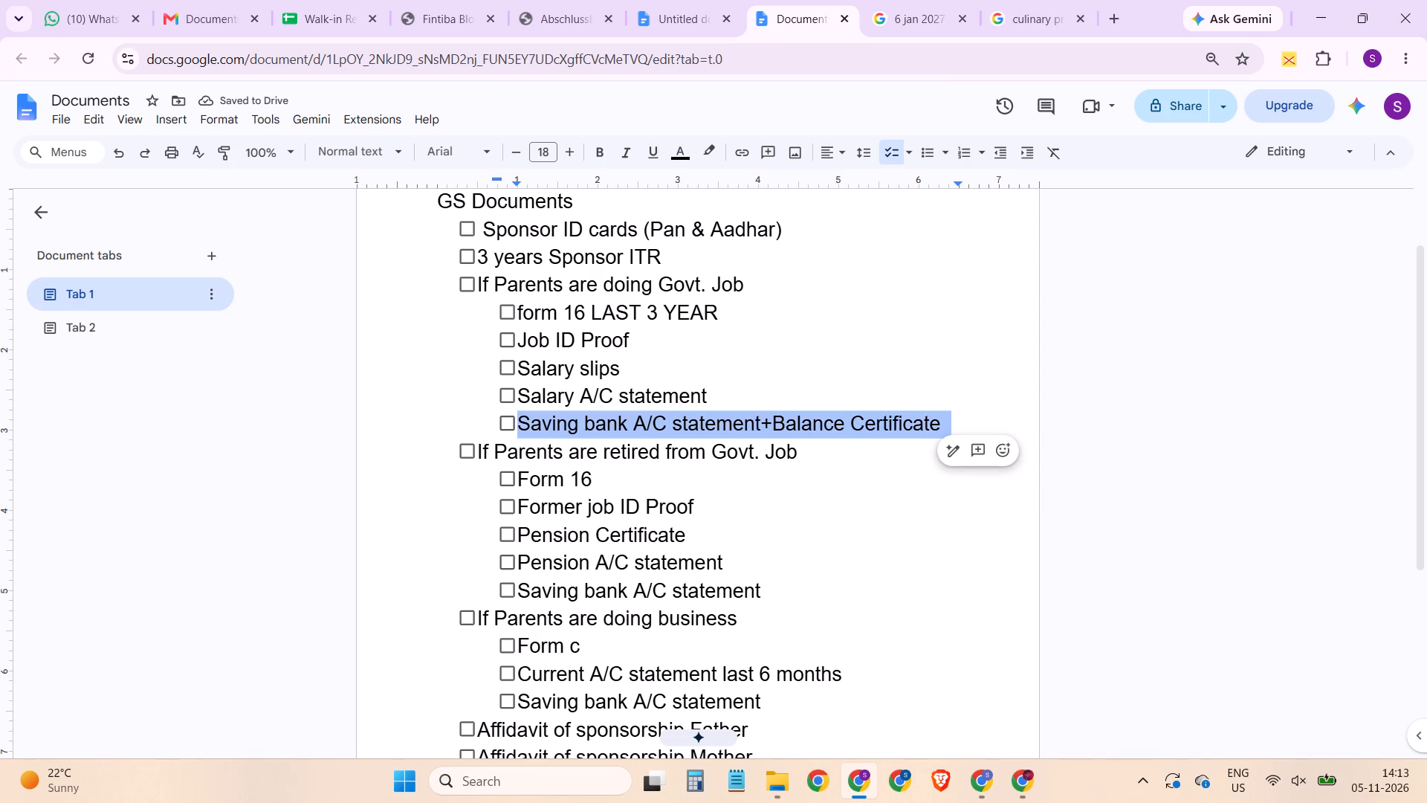
left_click(764, 591)
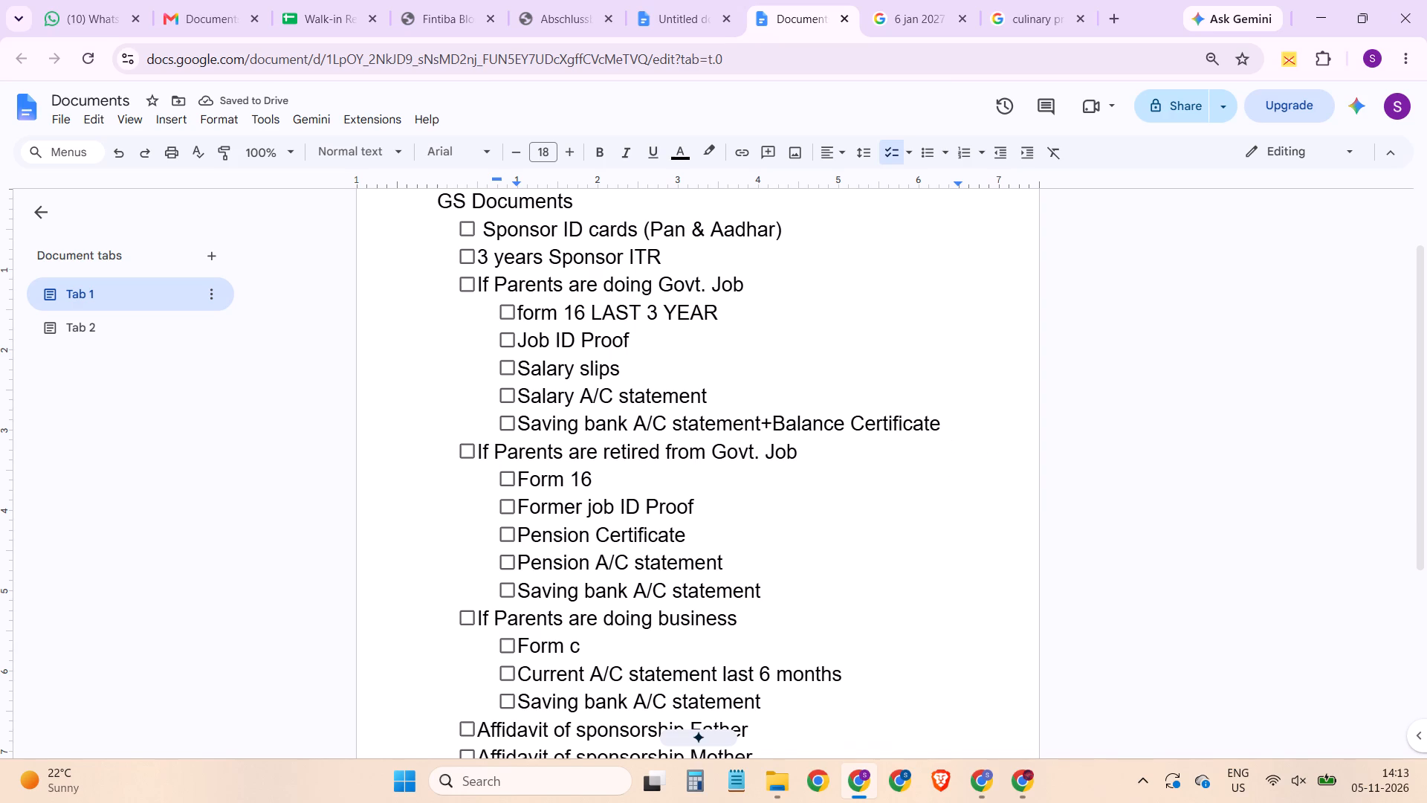
key("ctrl+v")
triple_click(764, 591)
key("ctrl+v")
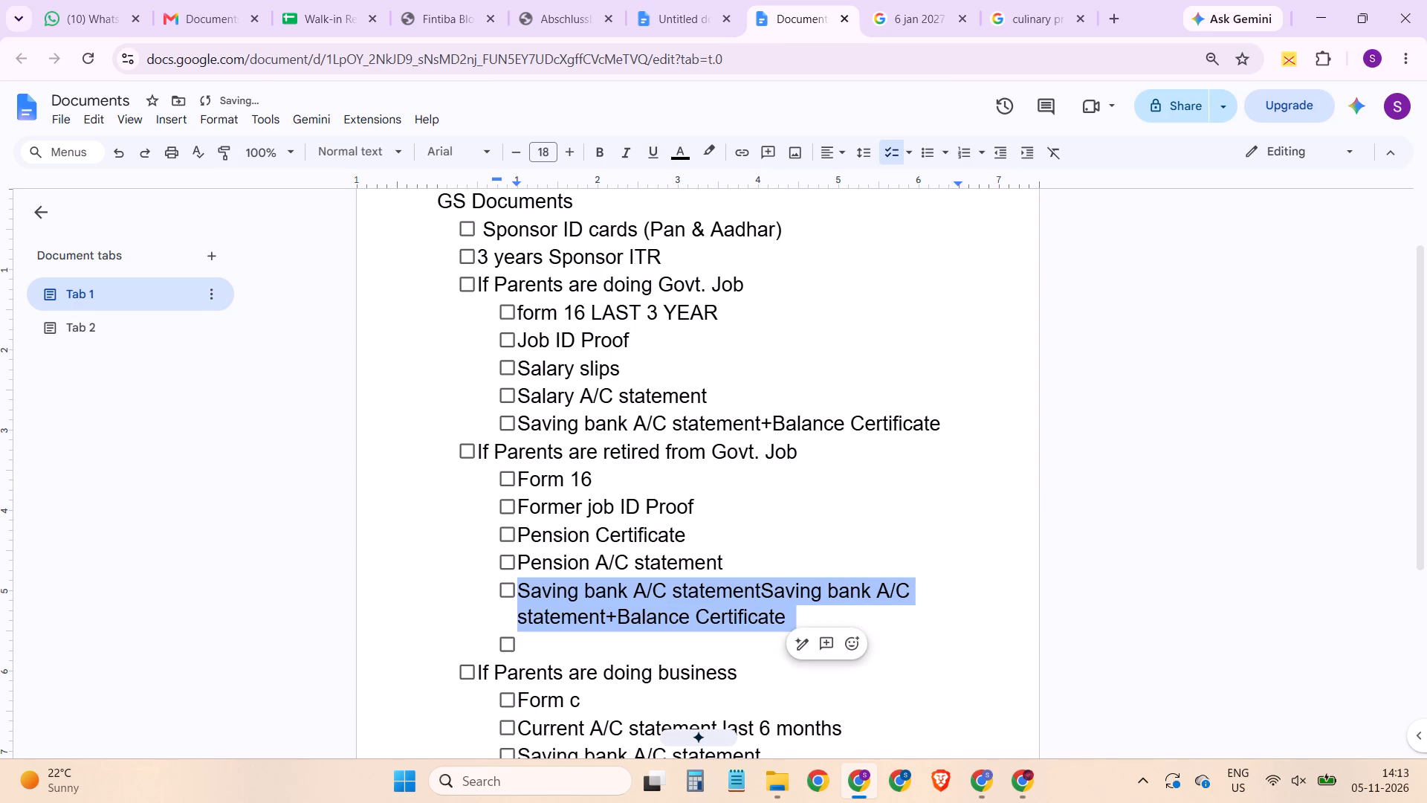
key("BackSpace")
key("Delete")
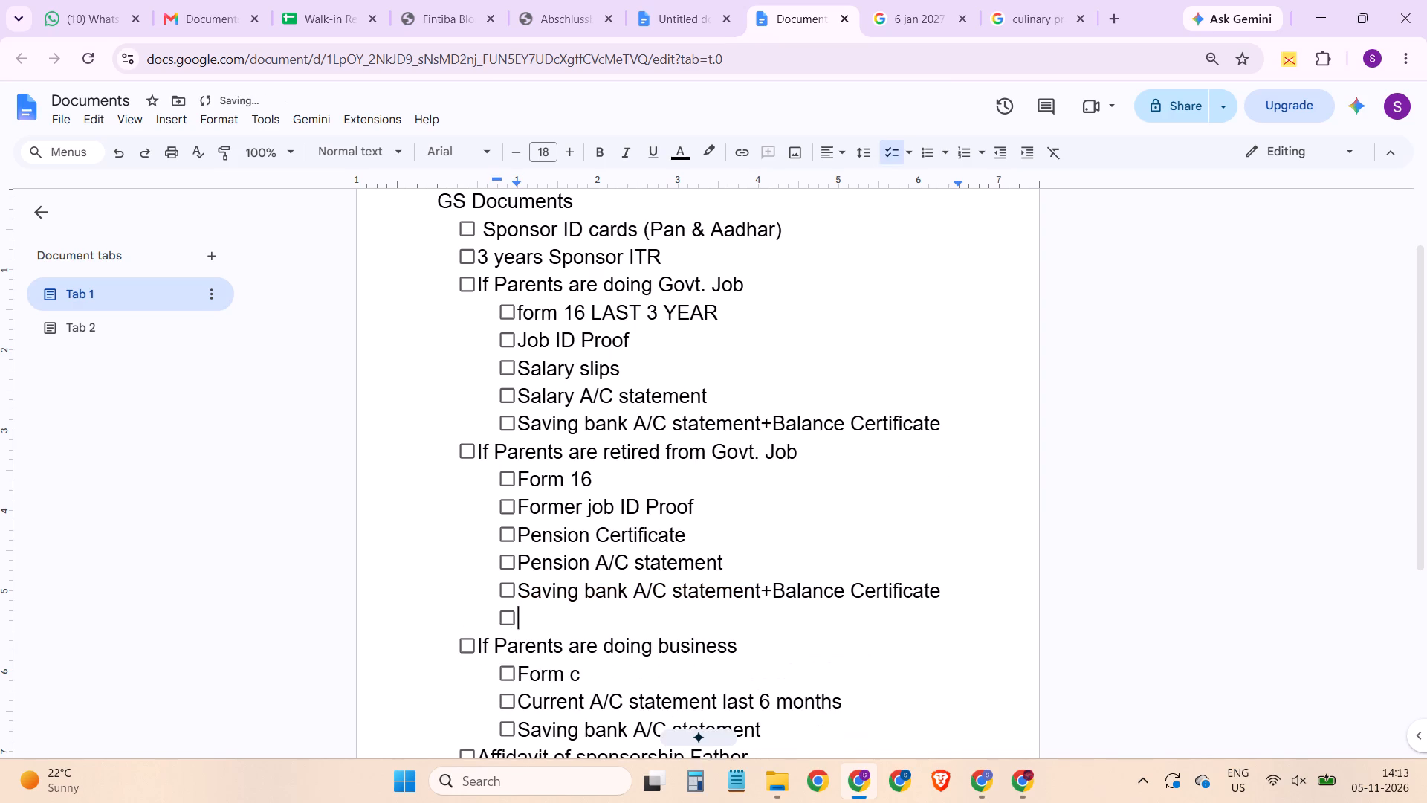
key("BackSpace")
key("BackSpace")
key("BackSpace")
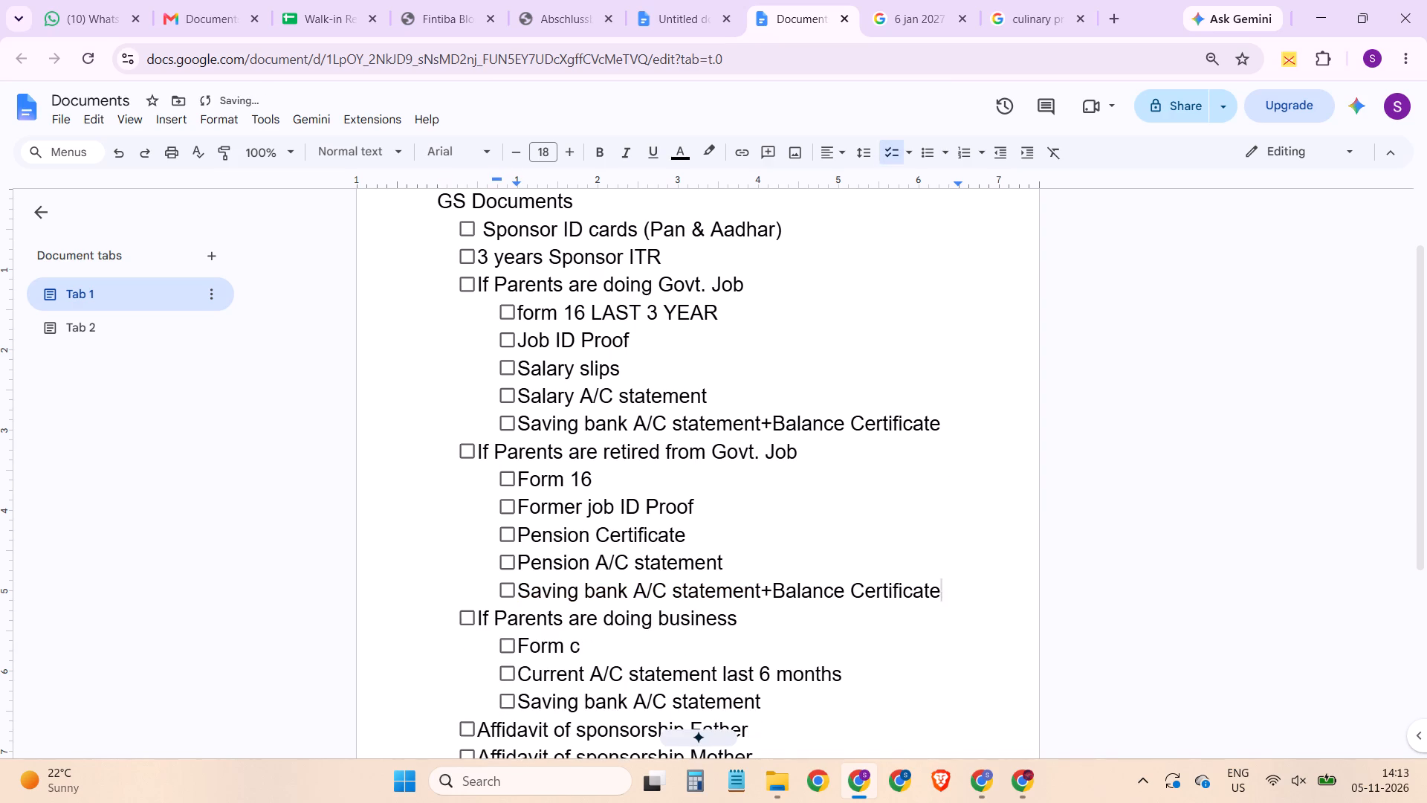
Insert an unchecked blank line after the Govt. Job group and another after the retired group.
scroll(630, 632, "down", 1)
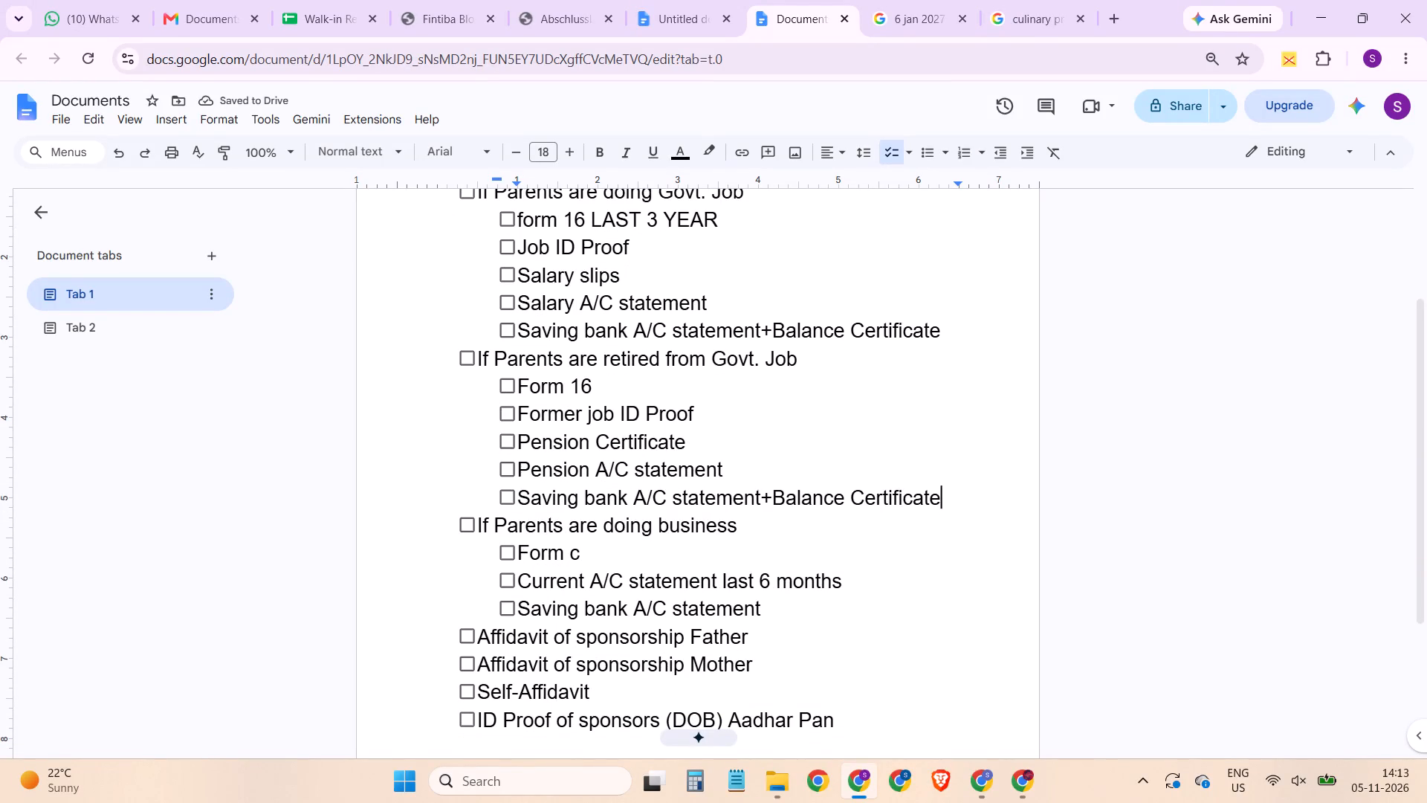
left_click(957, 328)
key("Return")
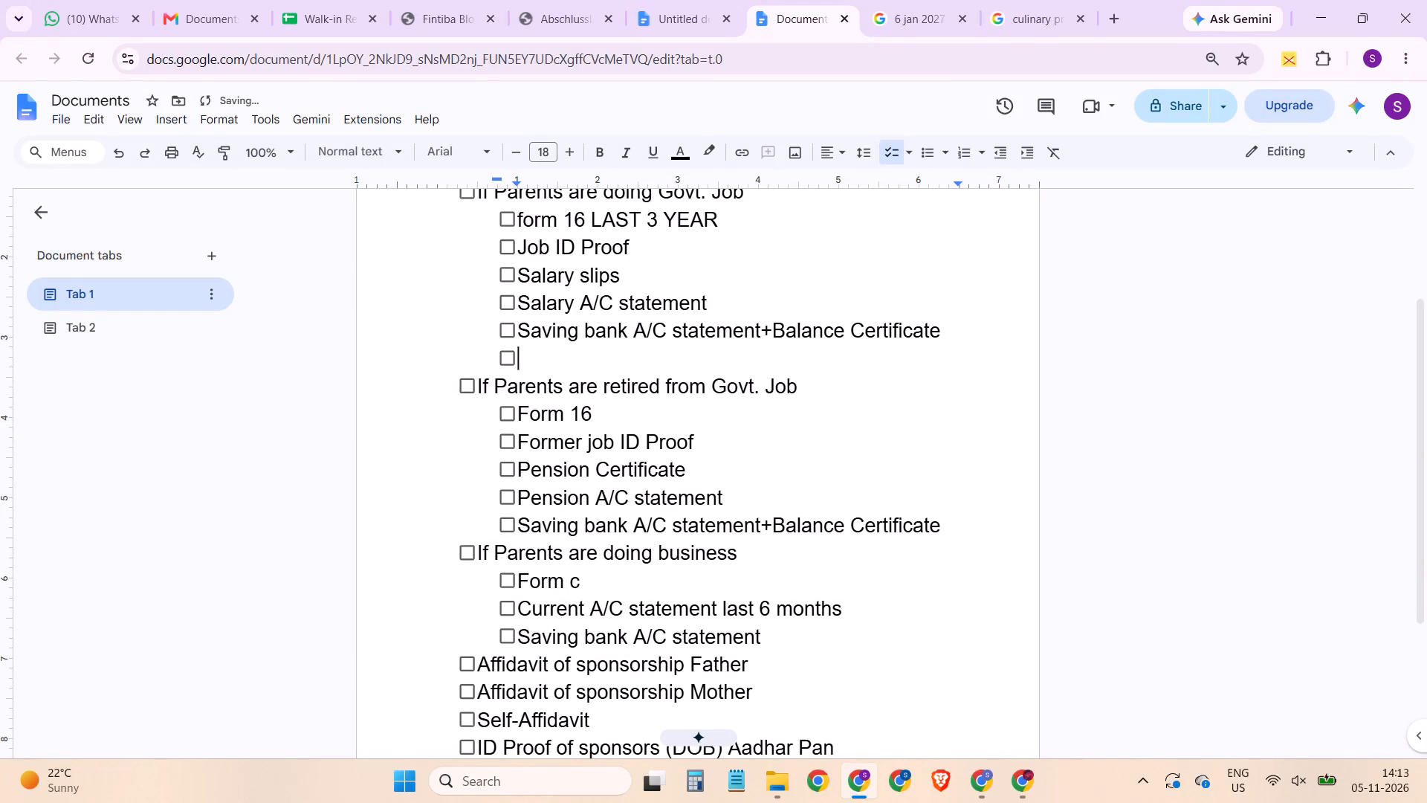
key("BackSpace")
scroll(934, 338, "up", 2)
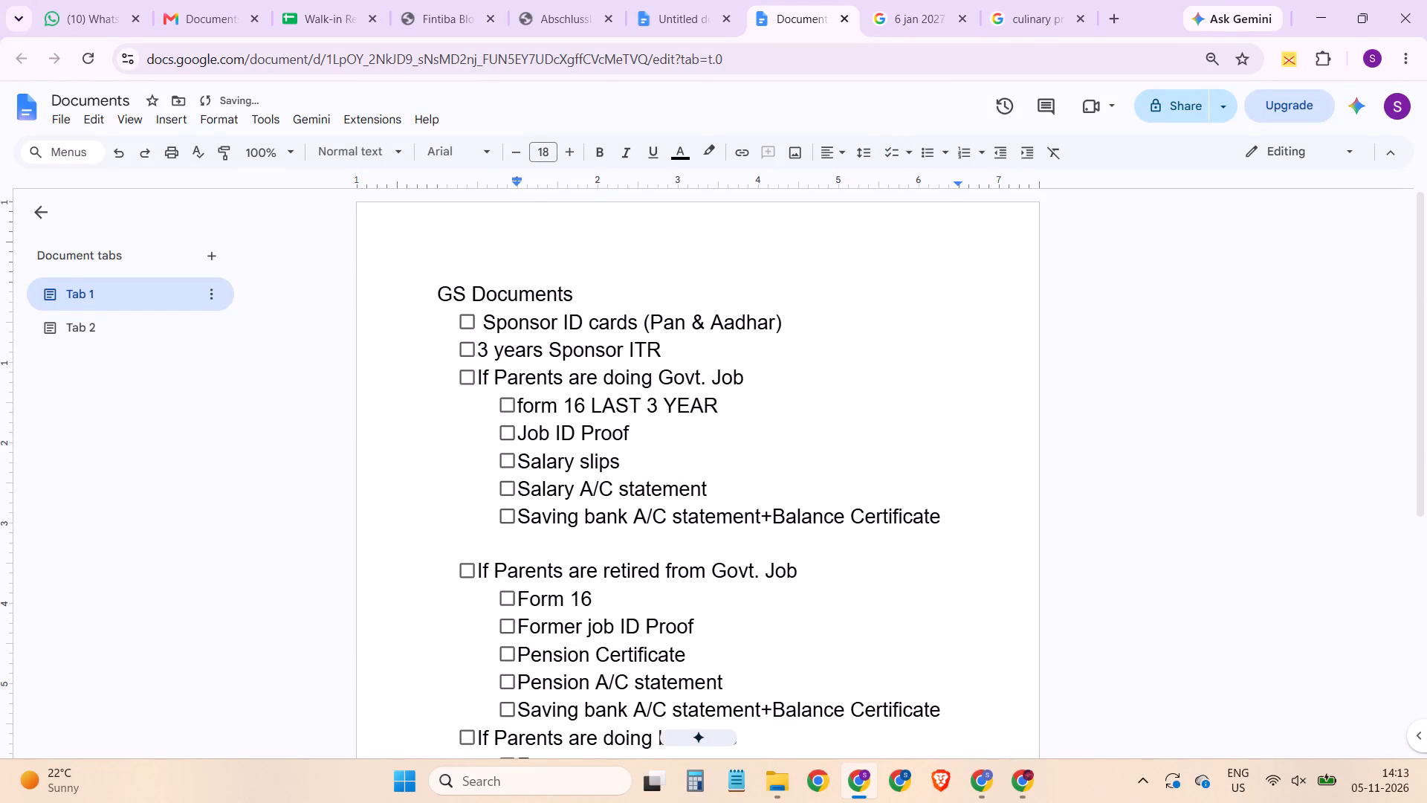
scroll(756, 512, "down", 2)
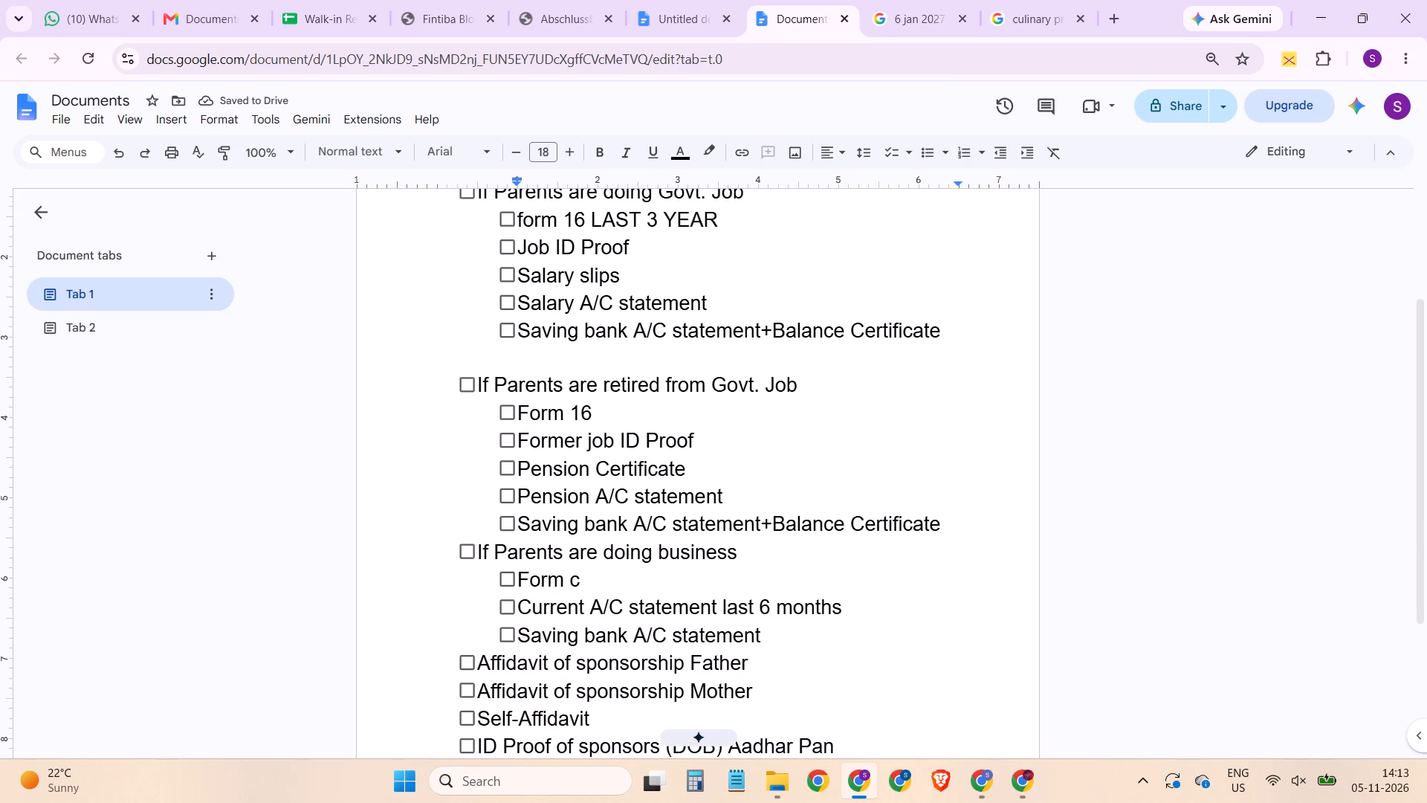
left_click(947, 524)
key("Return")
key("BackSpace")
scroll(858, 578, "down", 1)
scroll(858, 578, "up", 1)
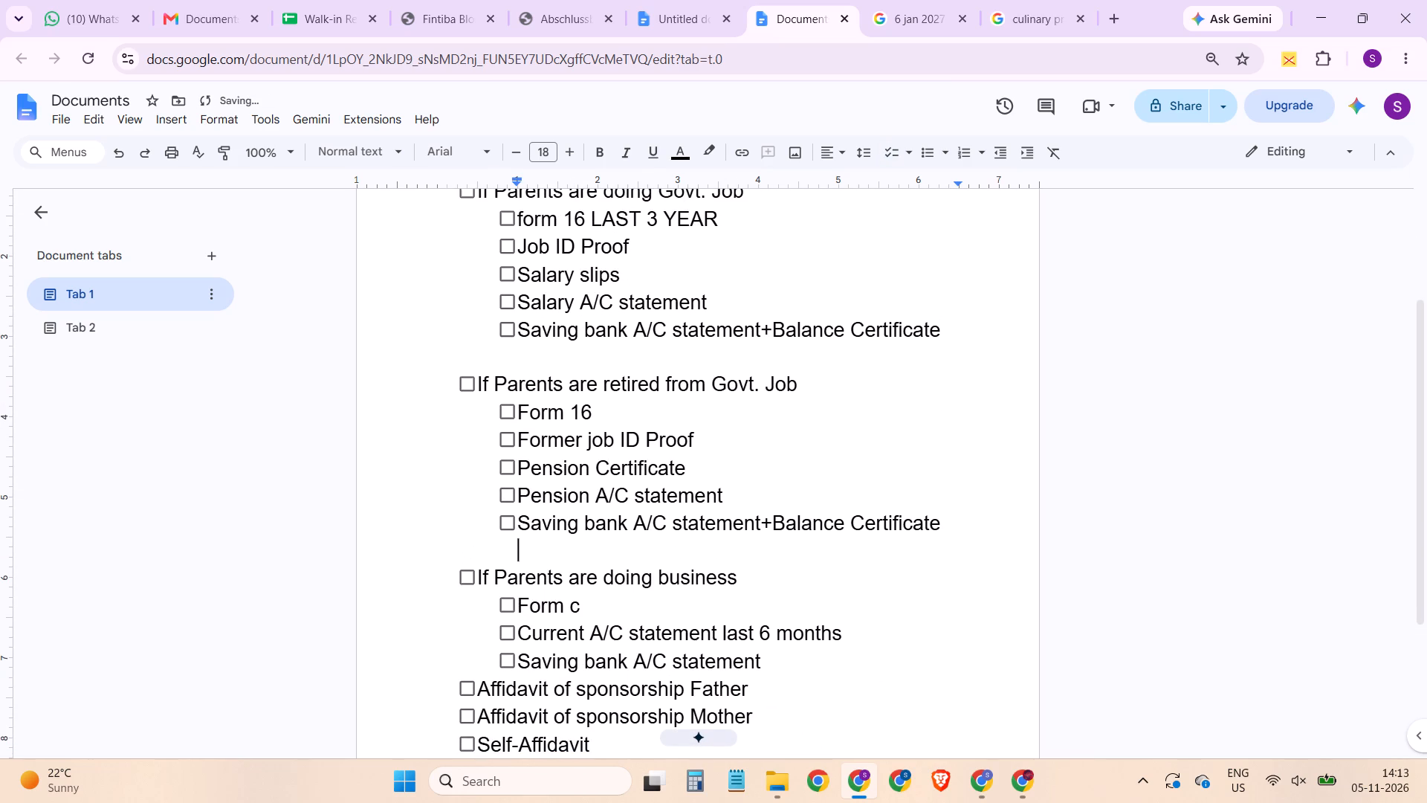
Insert a blank line without a checkbox between the business group and "Affidavit of sponsorship Father".
left_click(785, 658)
key("Return")
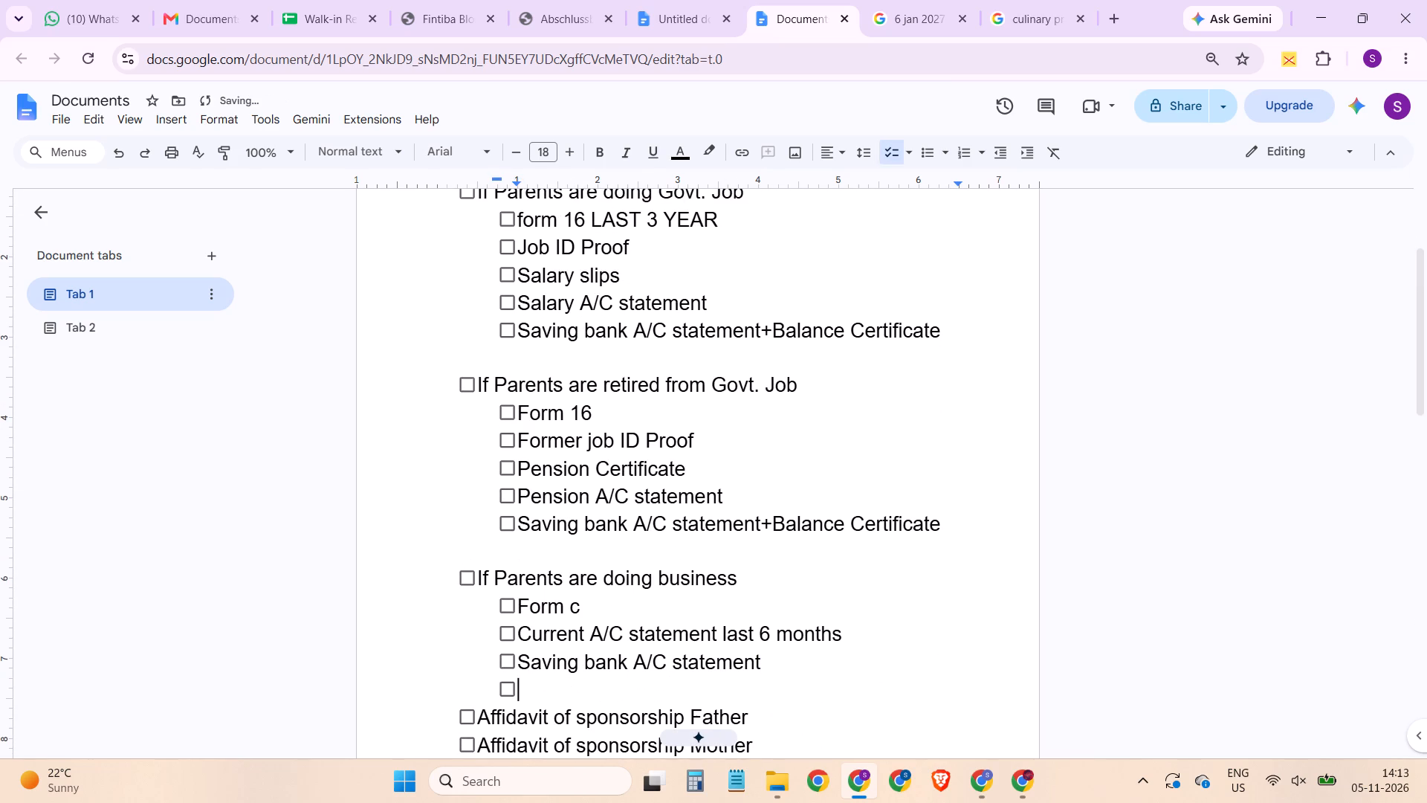
key("BackSpace")
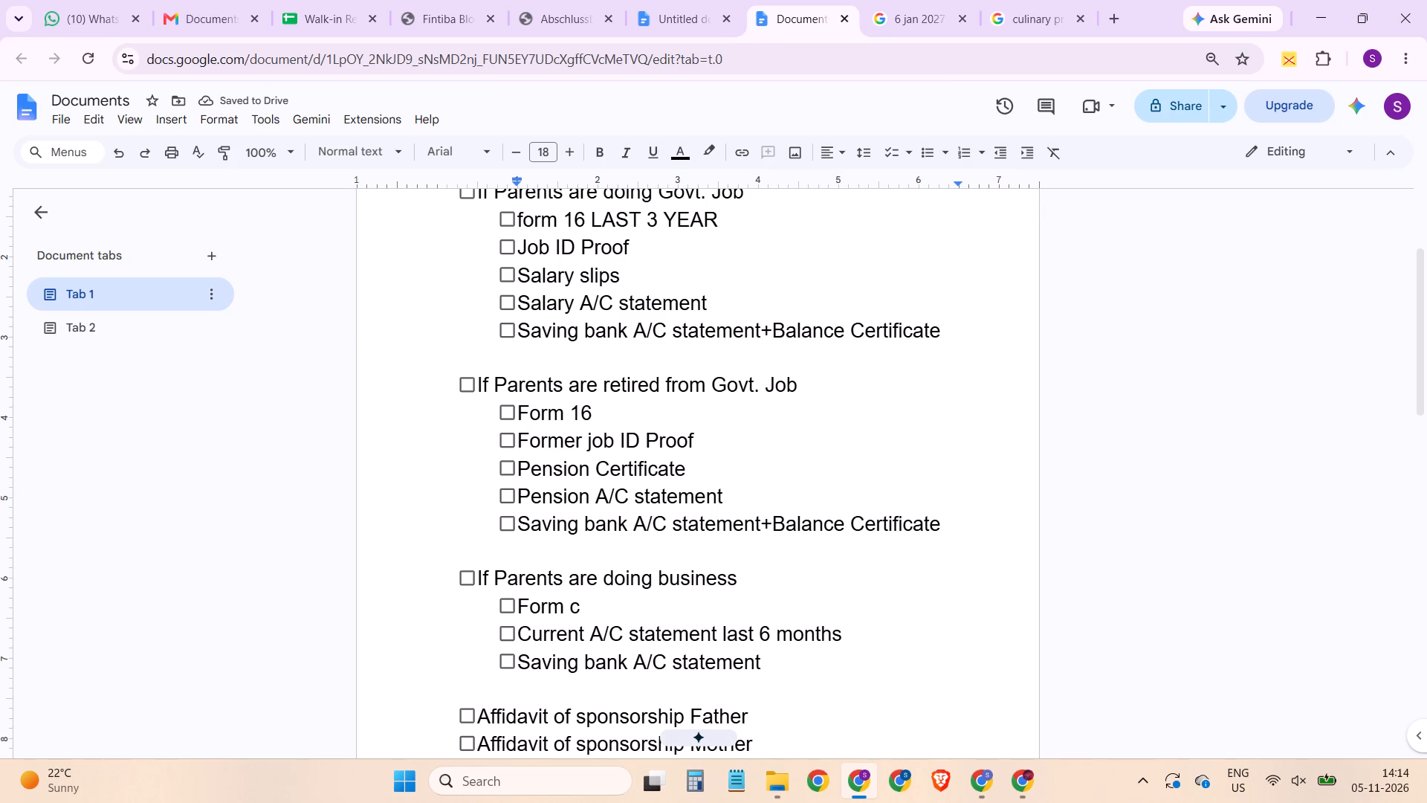
Delete the "Saving bank A/C statement" sub-item from the "If Parents are doing business" group.
triple_click(586, 660)
key("BackSpace")
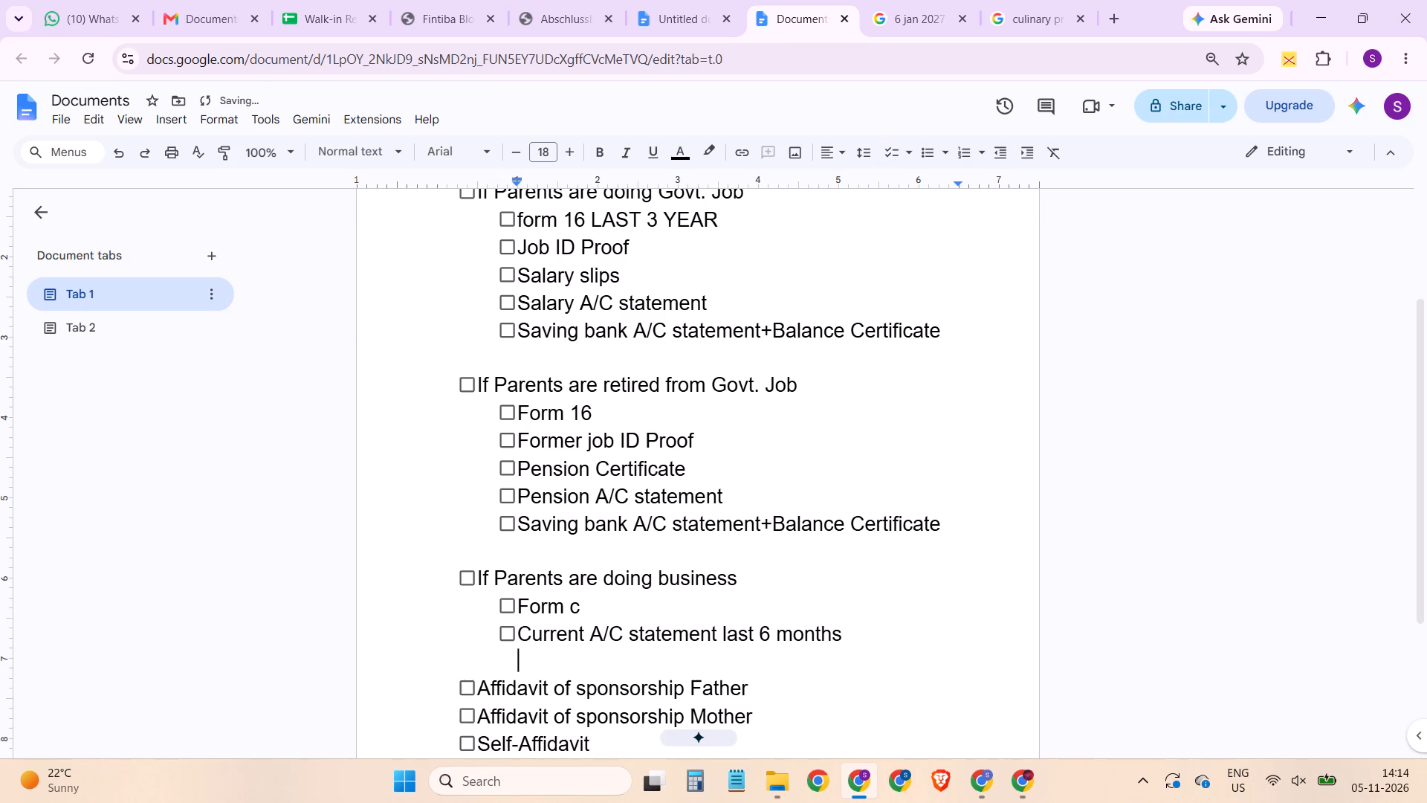
key("BackSpace")
Delete the "Saving bank A/C statement+Balance Certificate" sub-item and the blank line below it from the retired parents group.
triple_click(617, 523)
key("BackSpace")
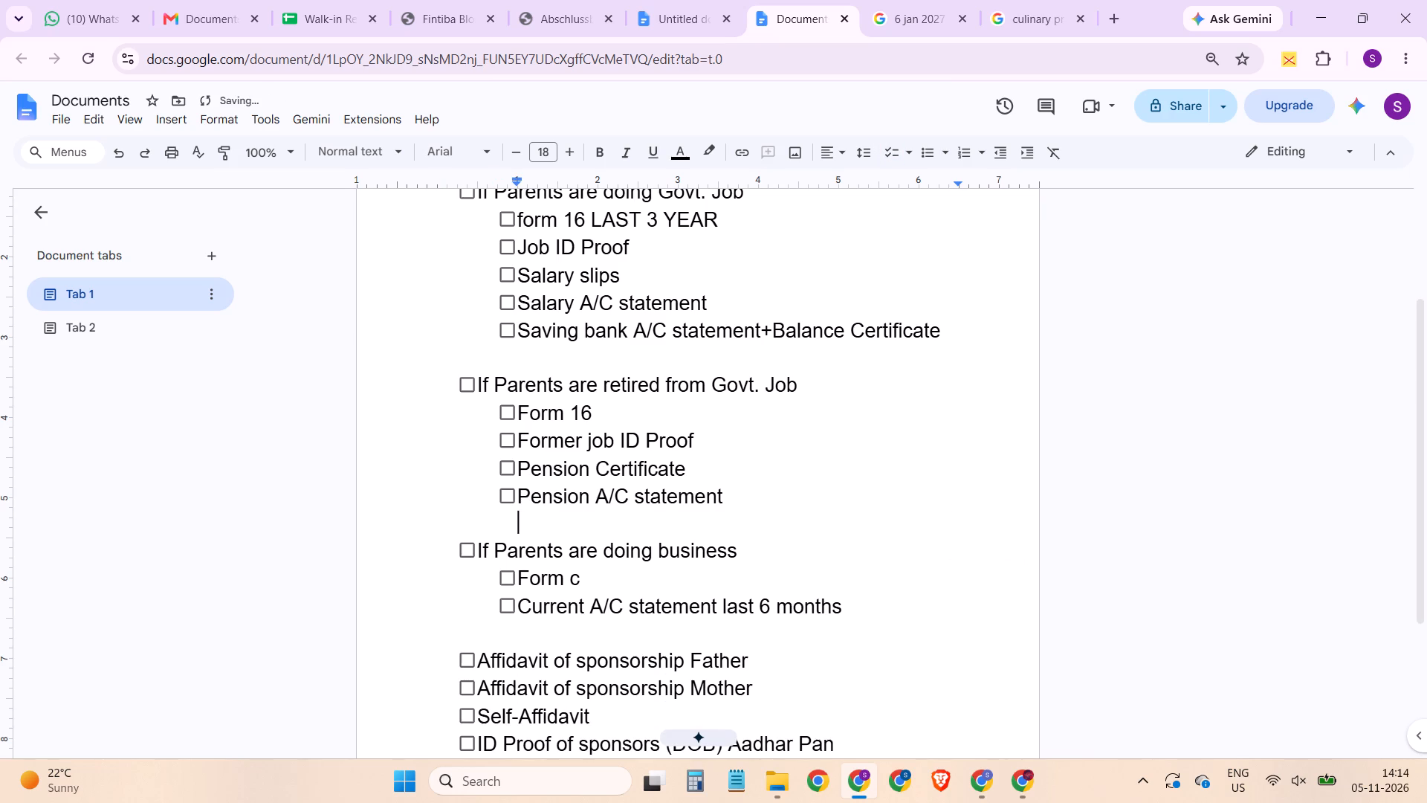
key("BackSpace")
key("BackSpace")
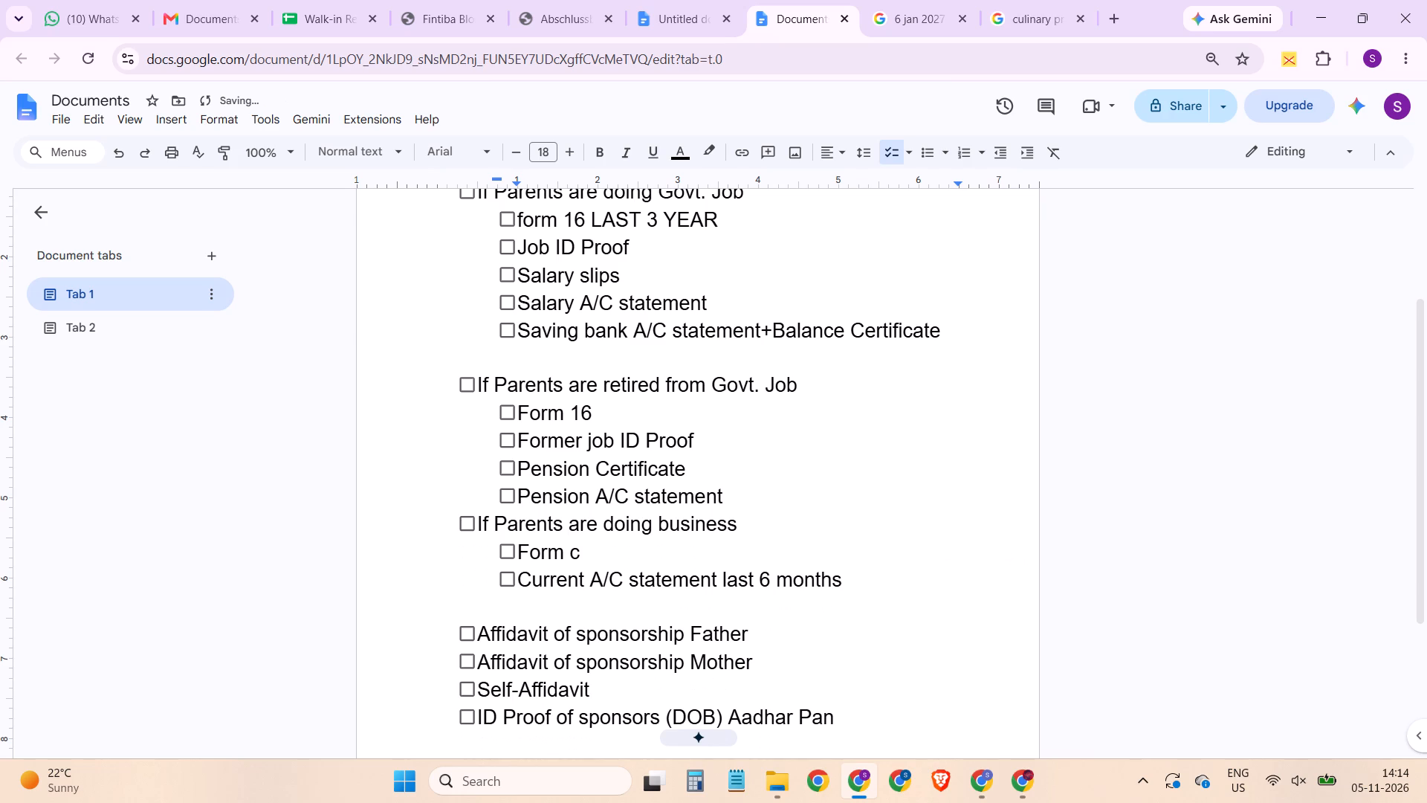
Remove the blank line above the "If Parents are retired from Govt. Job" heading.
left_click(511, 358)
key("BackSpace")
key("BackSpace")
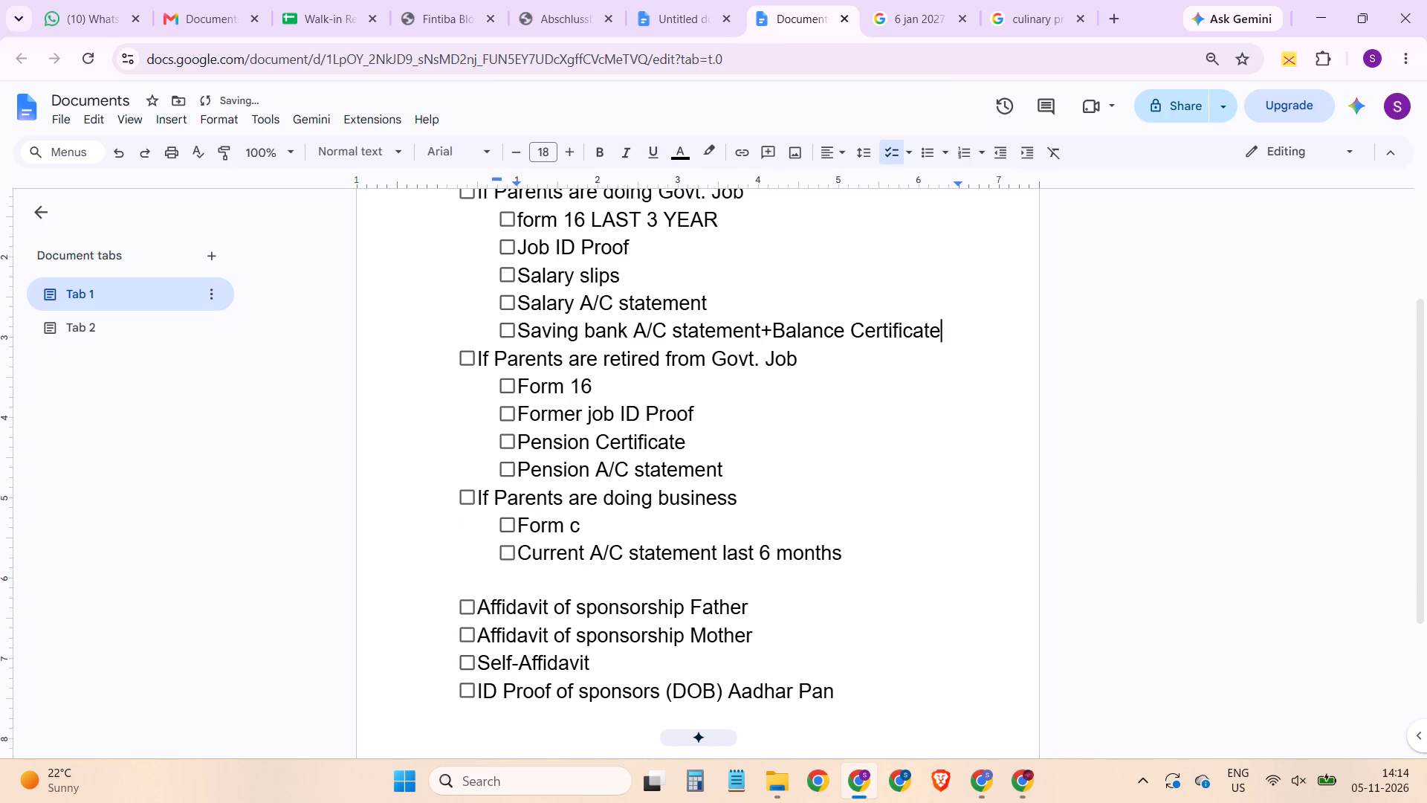
Delete the "Saving bank A/C statement+Balance Certificate" sub-item from the "If Parents are doing Govt. Job" group.
double_click(511, 358)
triple_click(535, 335)
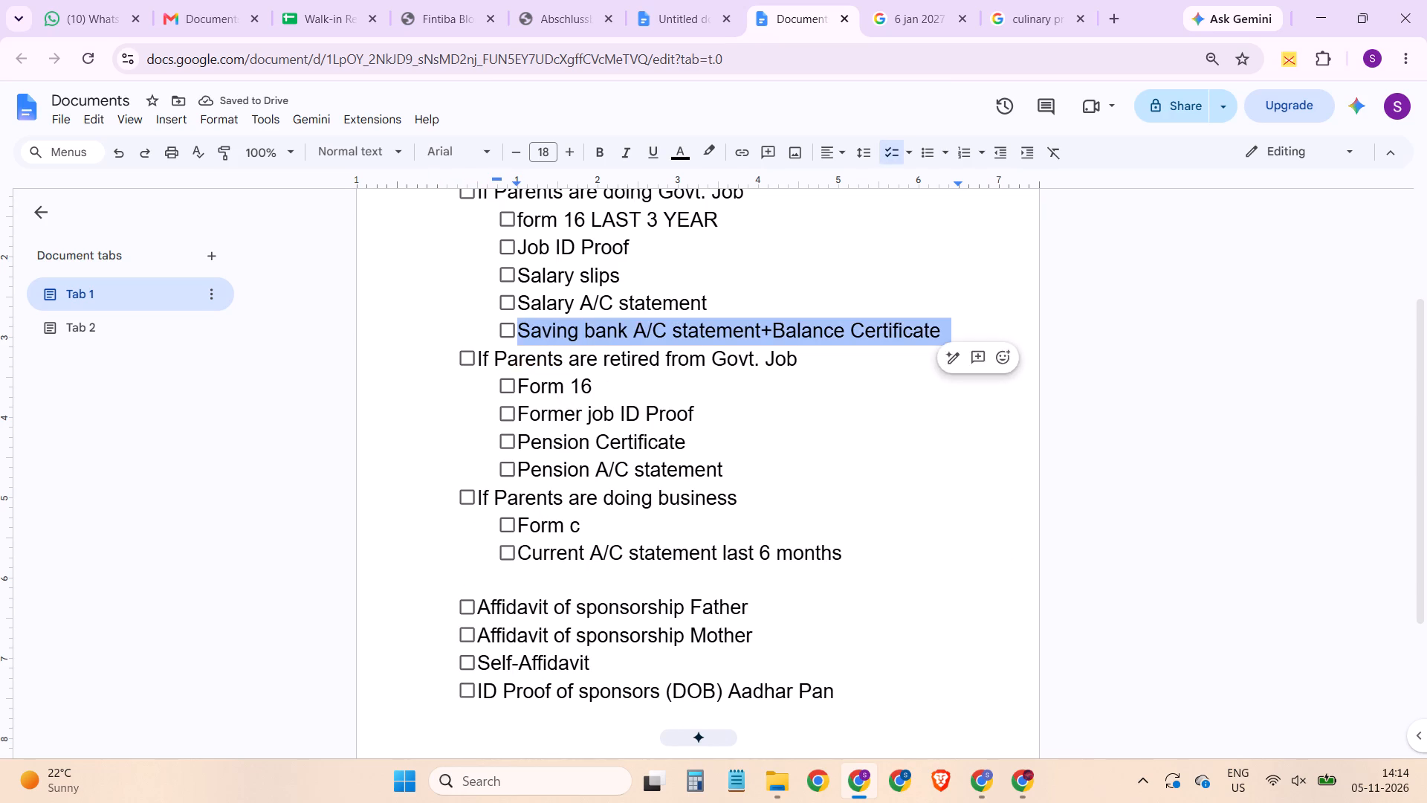
key("BackSpace")
key("BackSpace")
key("ctrl+z")
key("BackSpace")
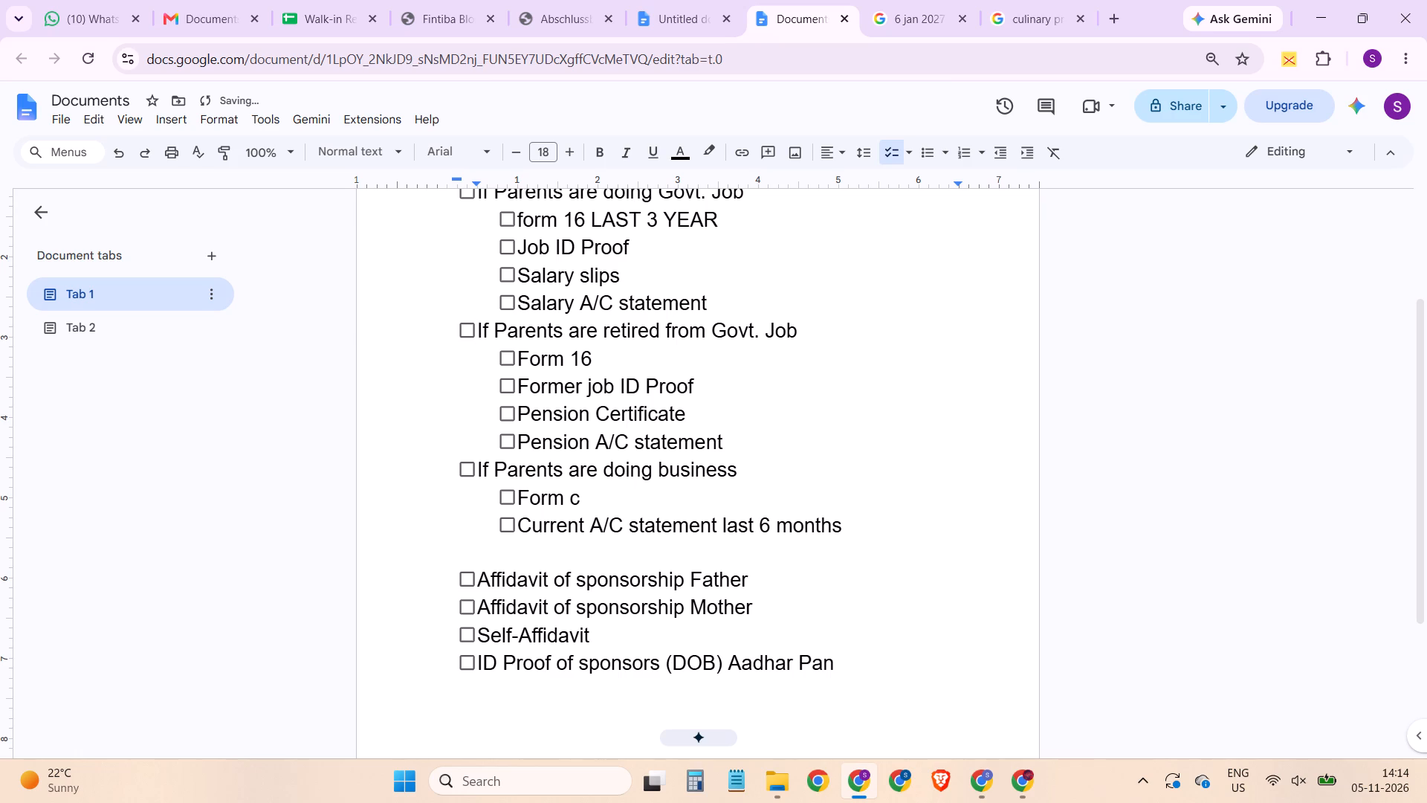
Insert the copied "Saving bank A/C statement+Balance Certificate" item below "3 years Sponsor ITR", leaving no blank line after it.
scroll(535, 335, "up", 1)
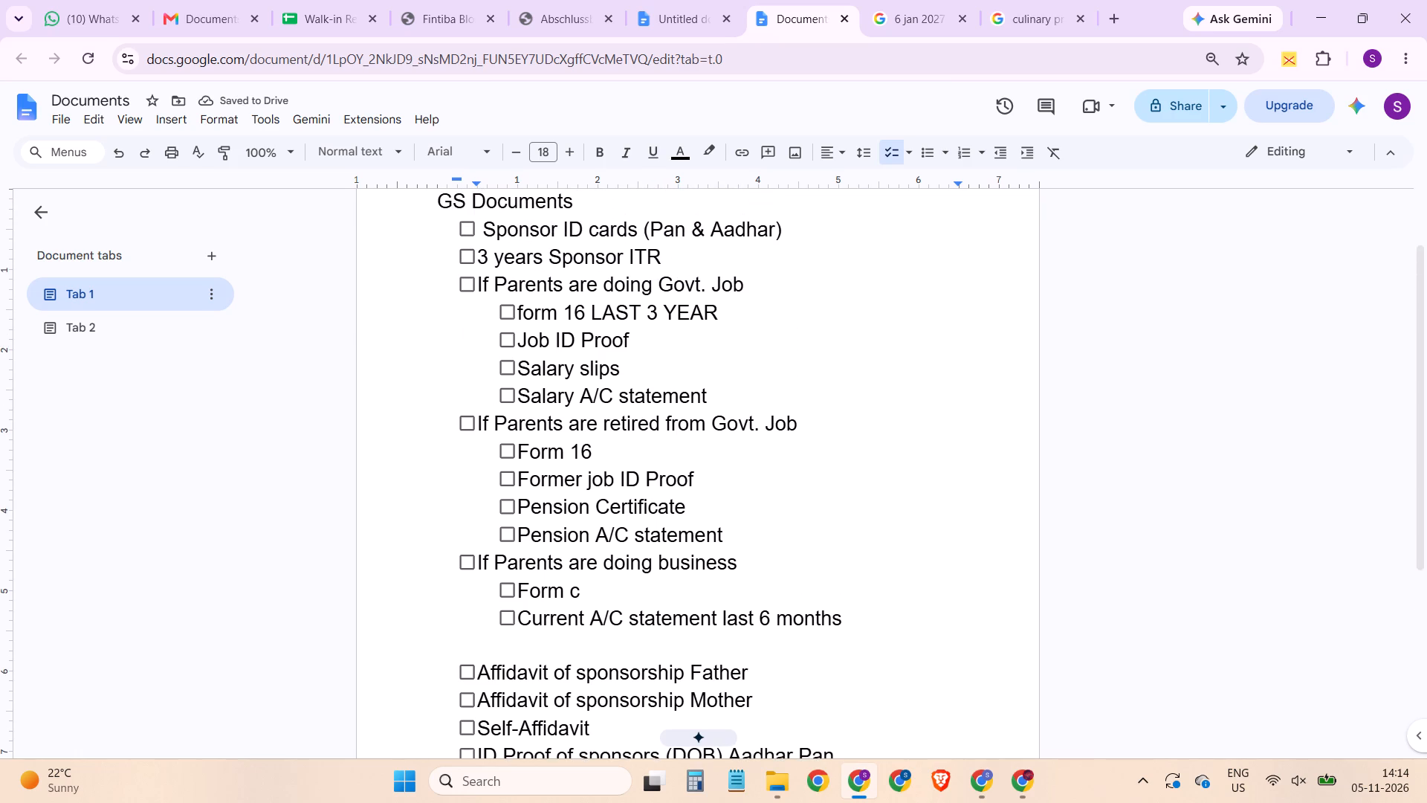
left_click(679, 254)
key("Return")
key("ctrl+v")
key("BackSpace")
key("BackSpace")
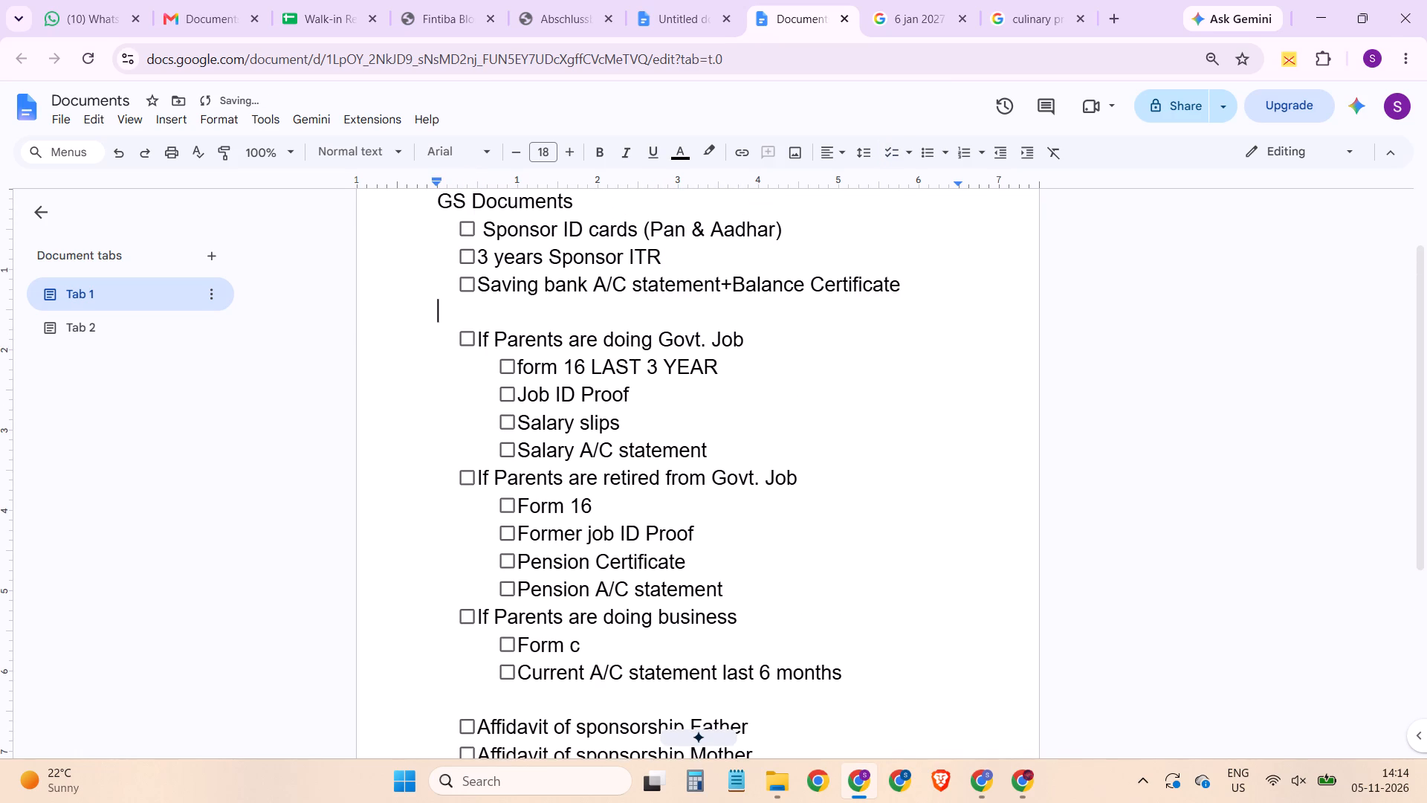
key("BackSpace")
Append "(JK Bank)" to the top-level savings bank item, on its own line within the same checklist item.
key("space")
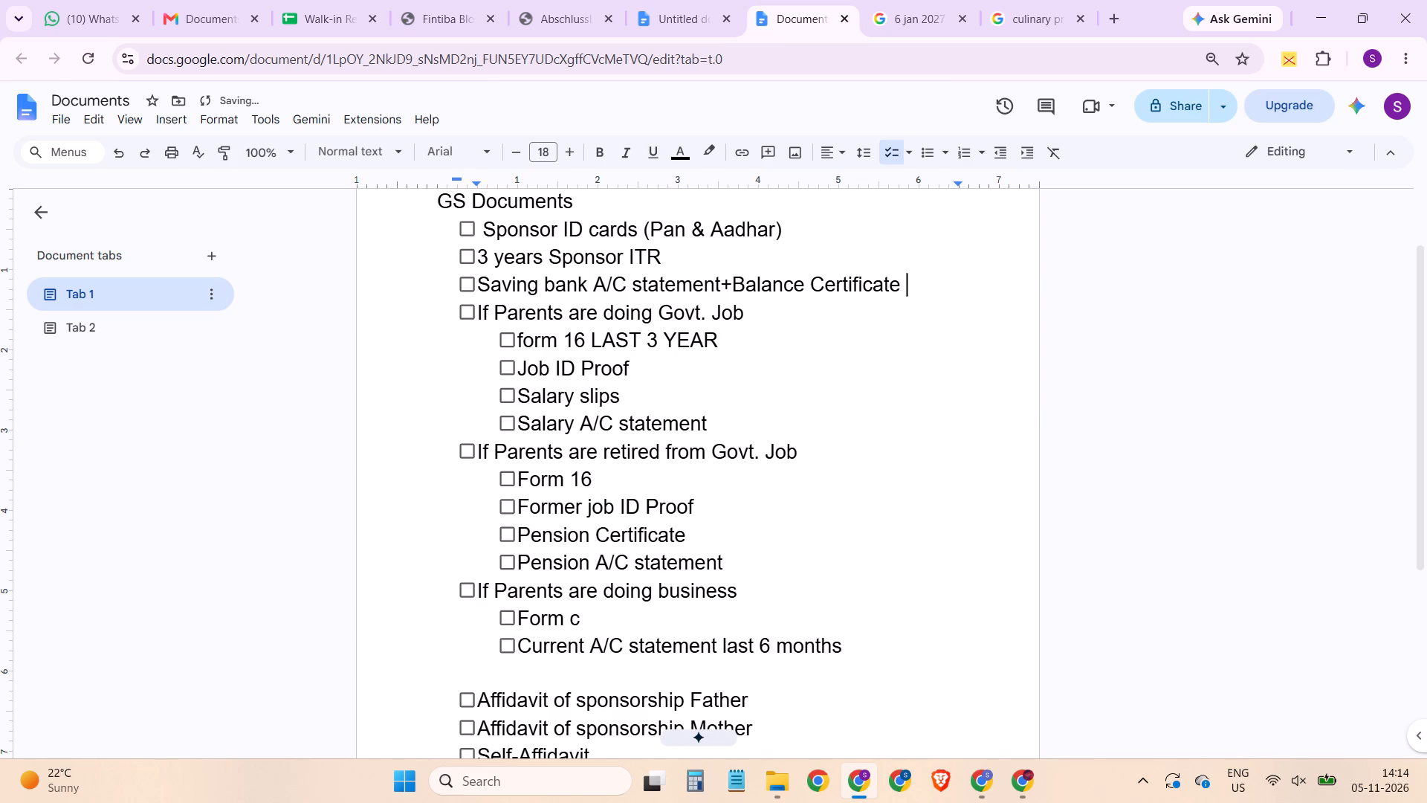
type("(JK")
key("space")
type("Bank Only)")
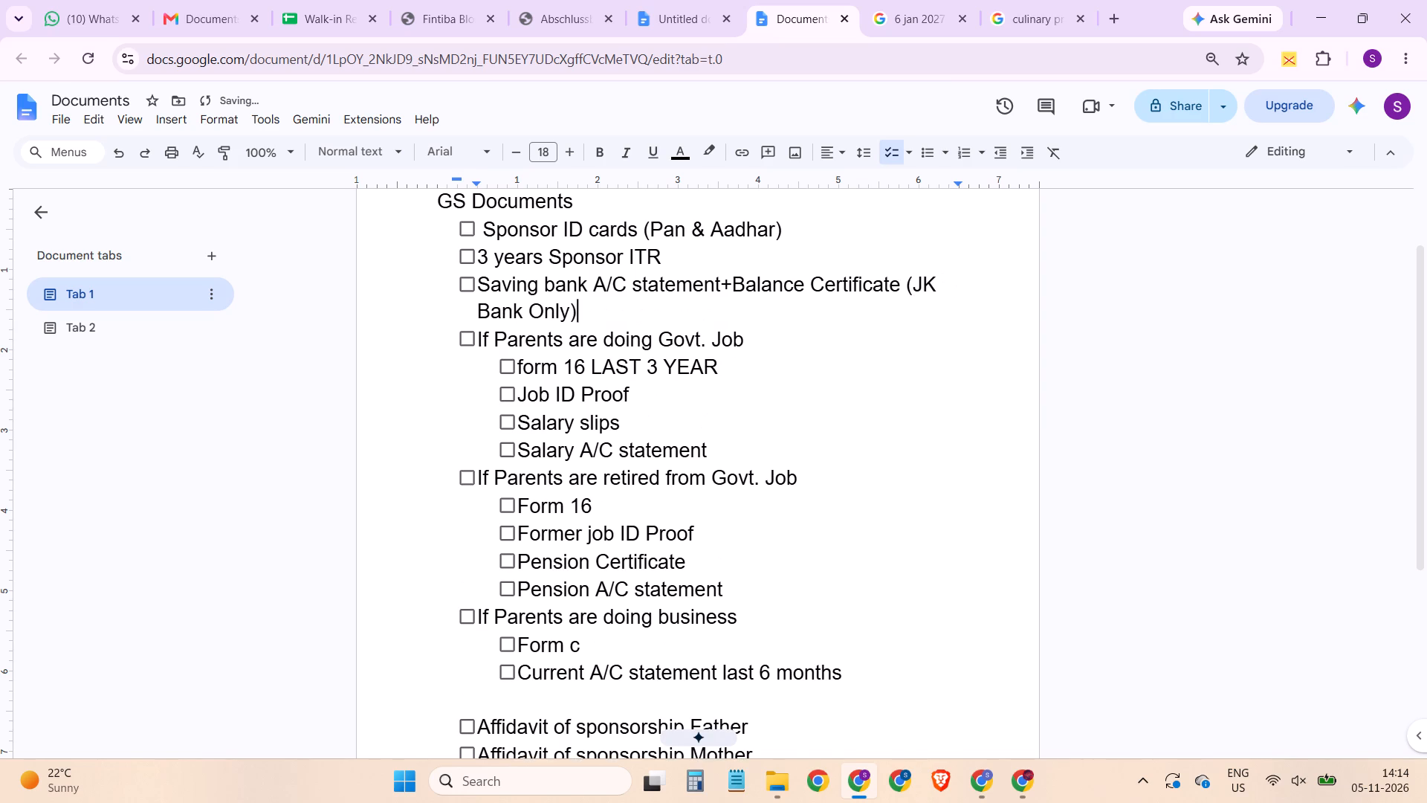
key("BackSpace")
key("BackSpace")
key("BackSpace")
key("BackSpace")
key("BackSpace")
key("BackSpace")
key("shift+parenright")
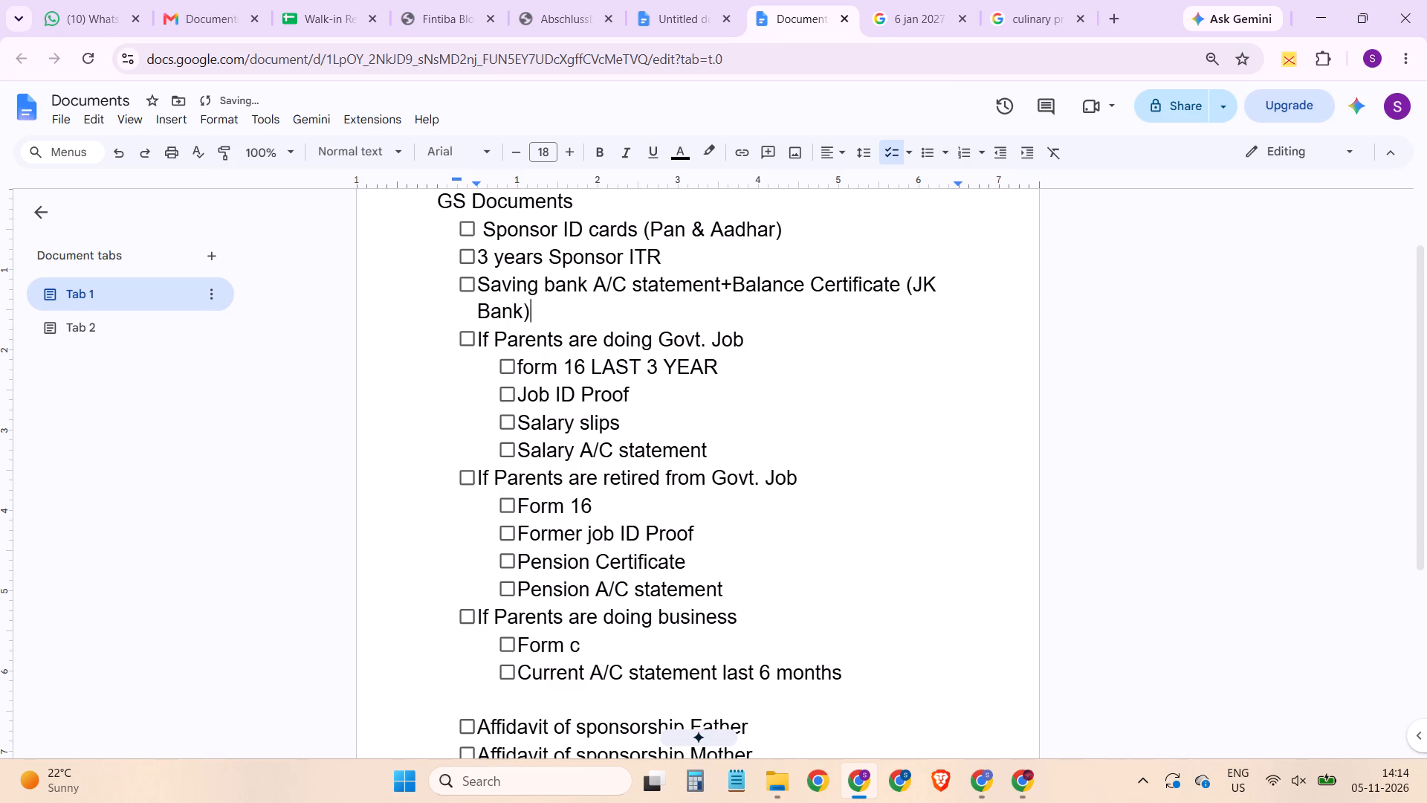
left_click(904, 285)
key("shift+Return")
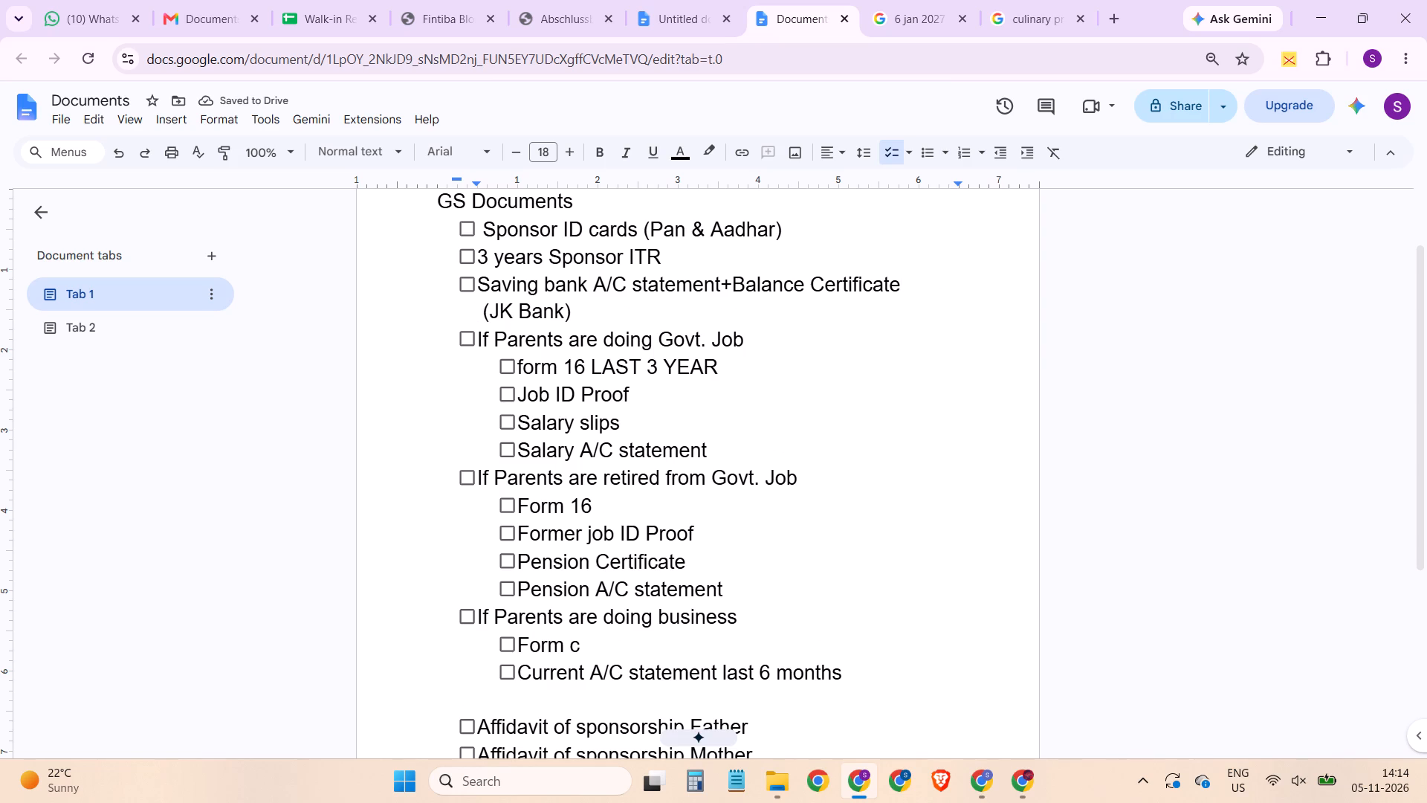
Prefix the top-level savings bank statement item with "6 month".
left_click(479, 278)
type("6 month Old")
key("space")
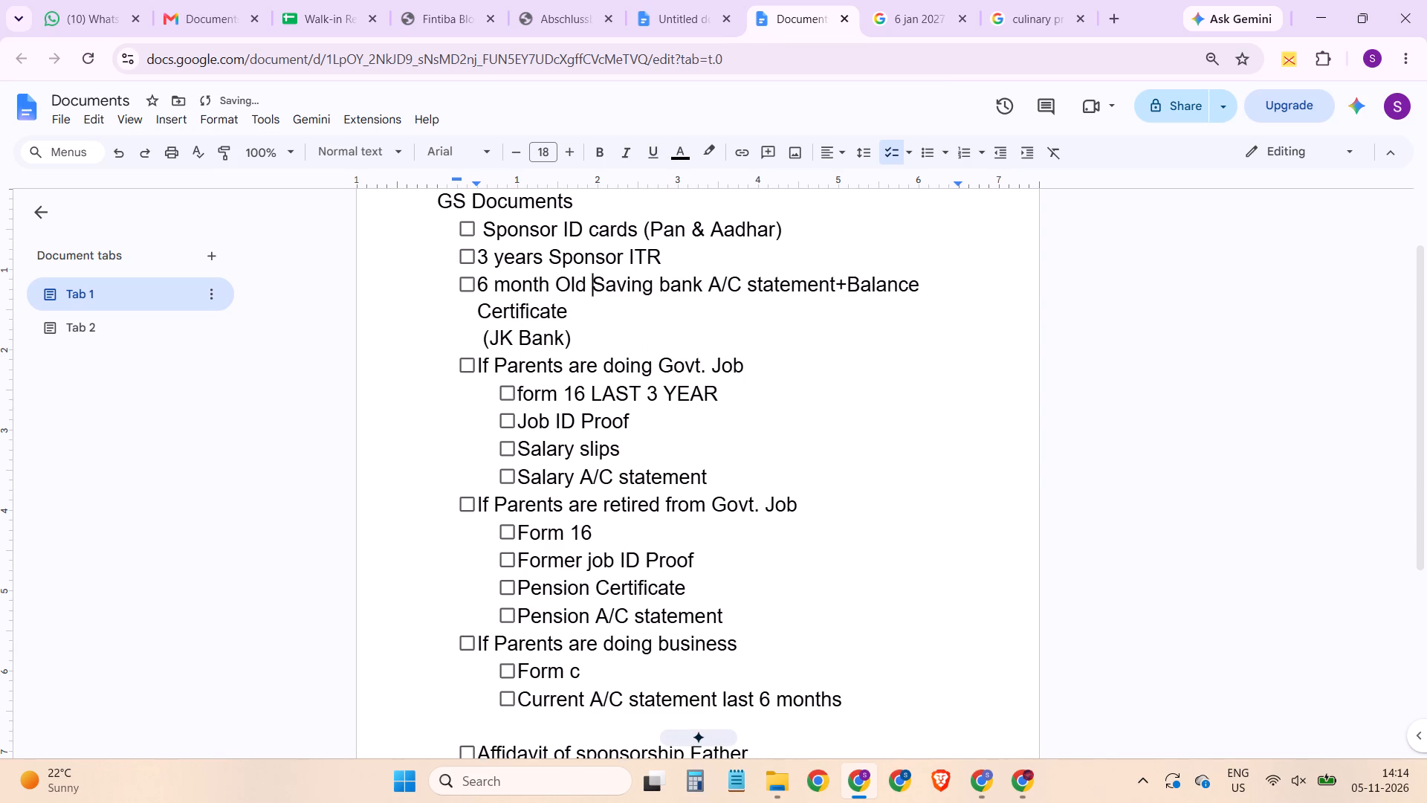
key("BackSpace")
key("BackSpace")
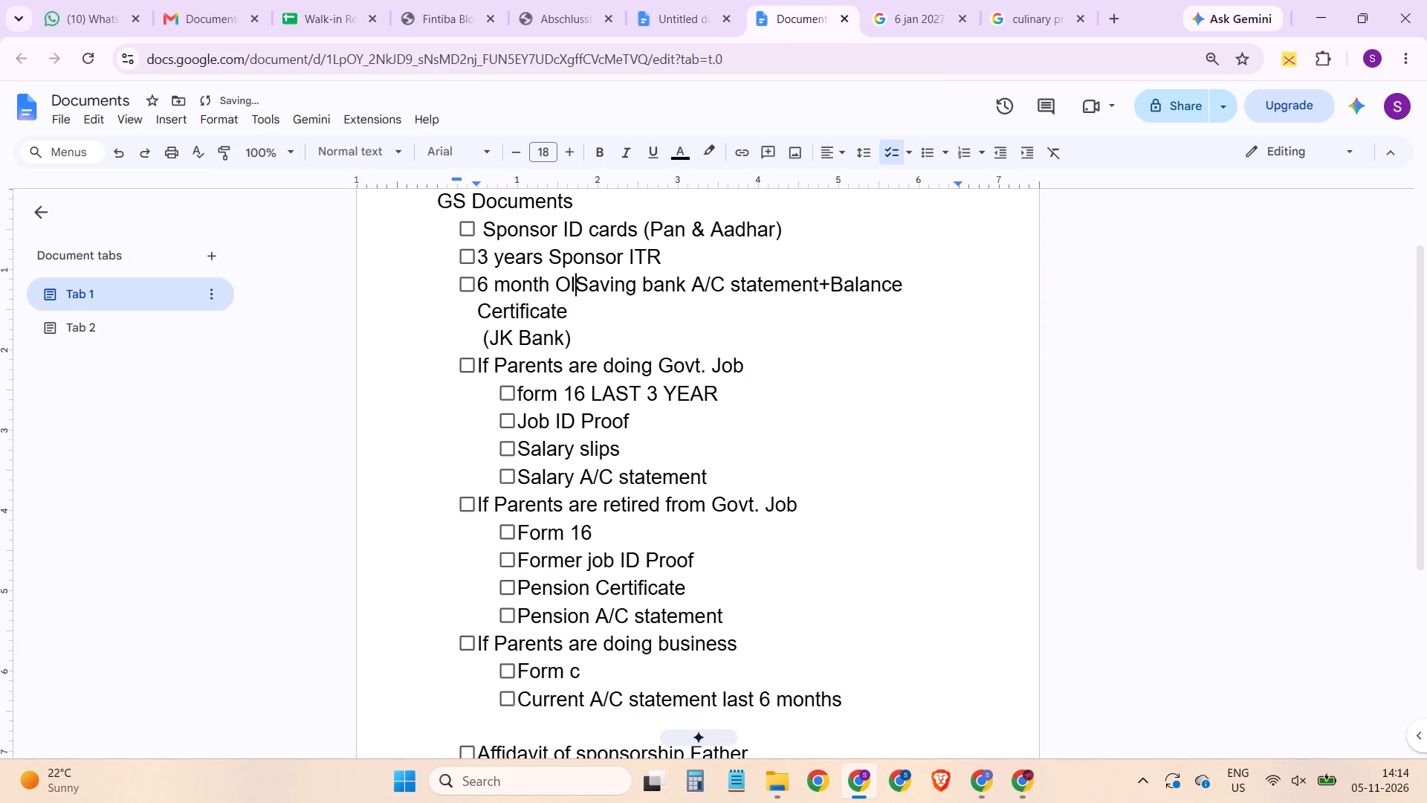
key("BackSpace")
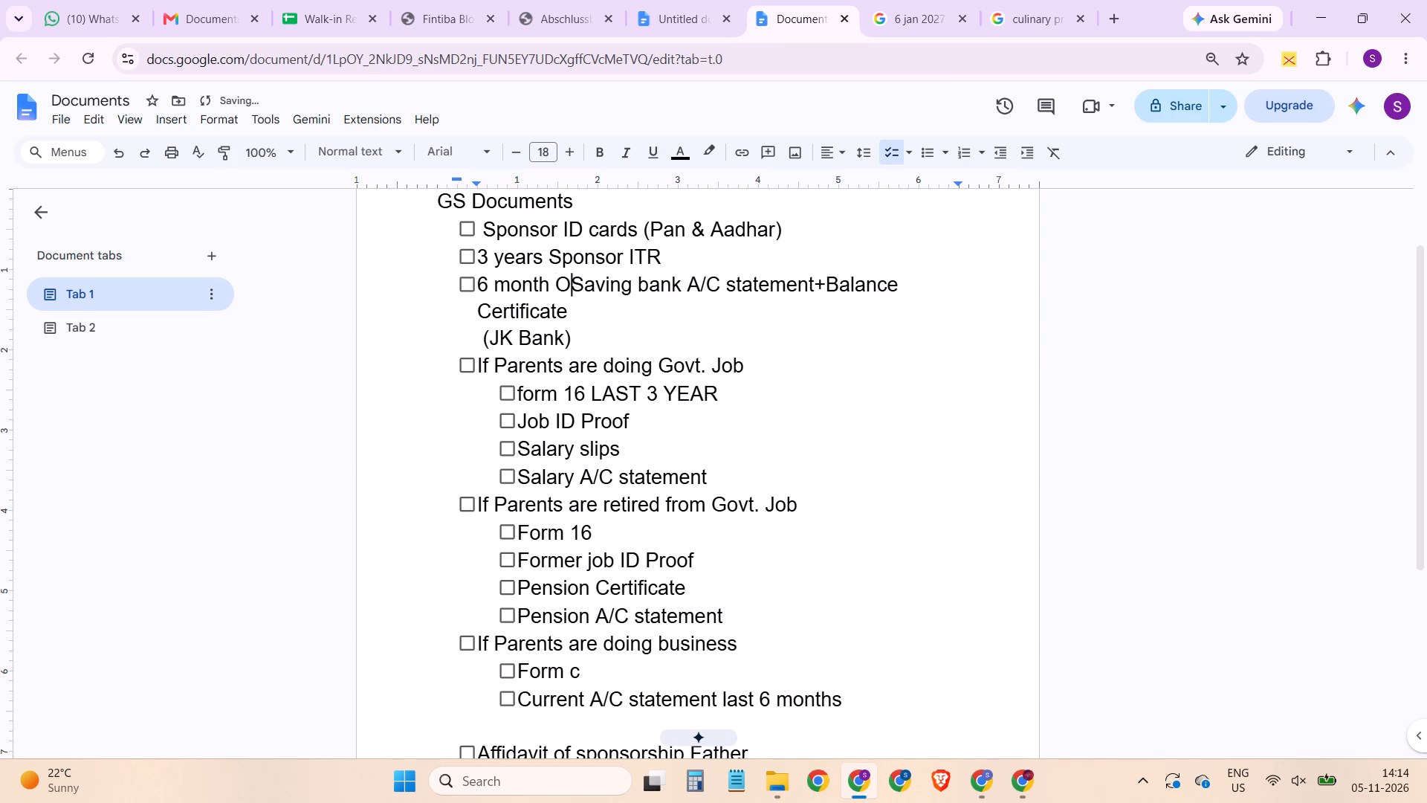
key("BackSpace")
In the "If Parents are doing business" group, capitalise the letter in "Form C" and add a "GST" sub-item below it.
scroll(542, 311, "up", 1)
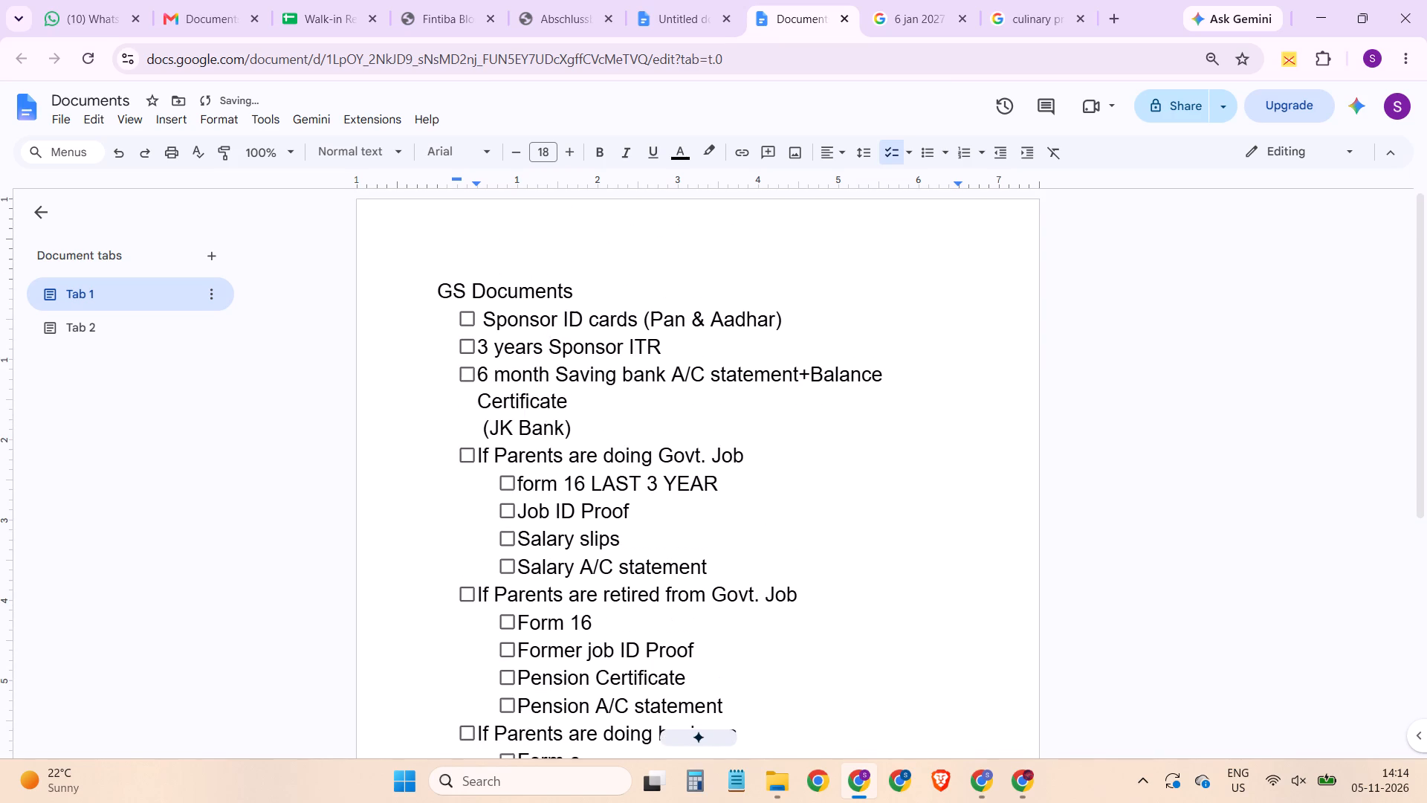
scroll(731, 390, "down", 1)
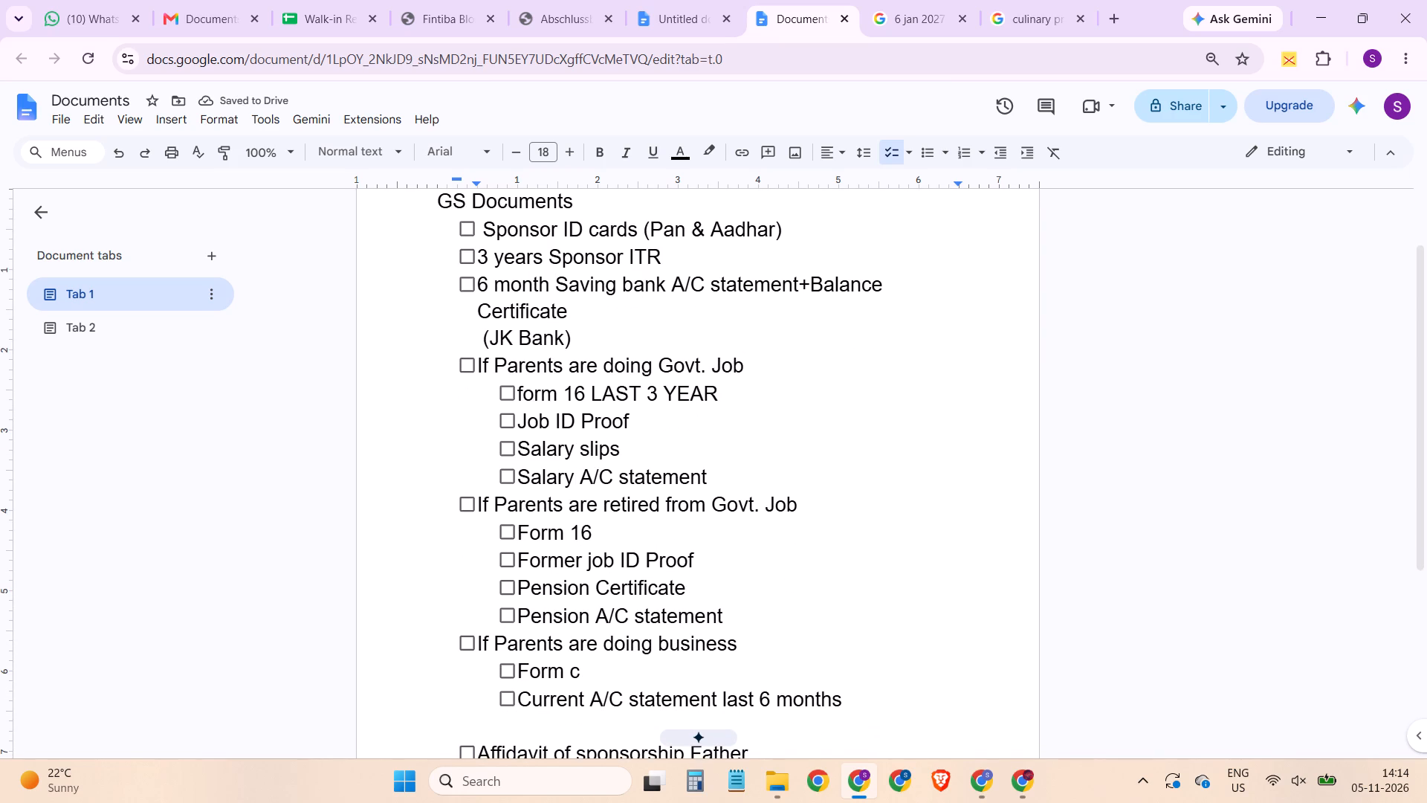
scroll(713, 364, "down", 2)
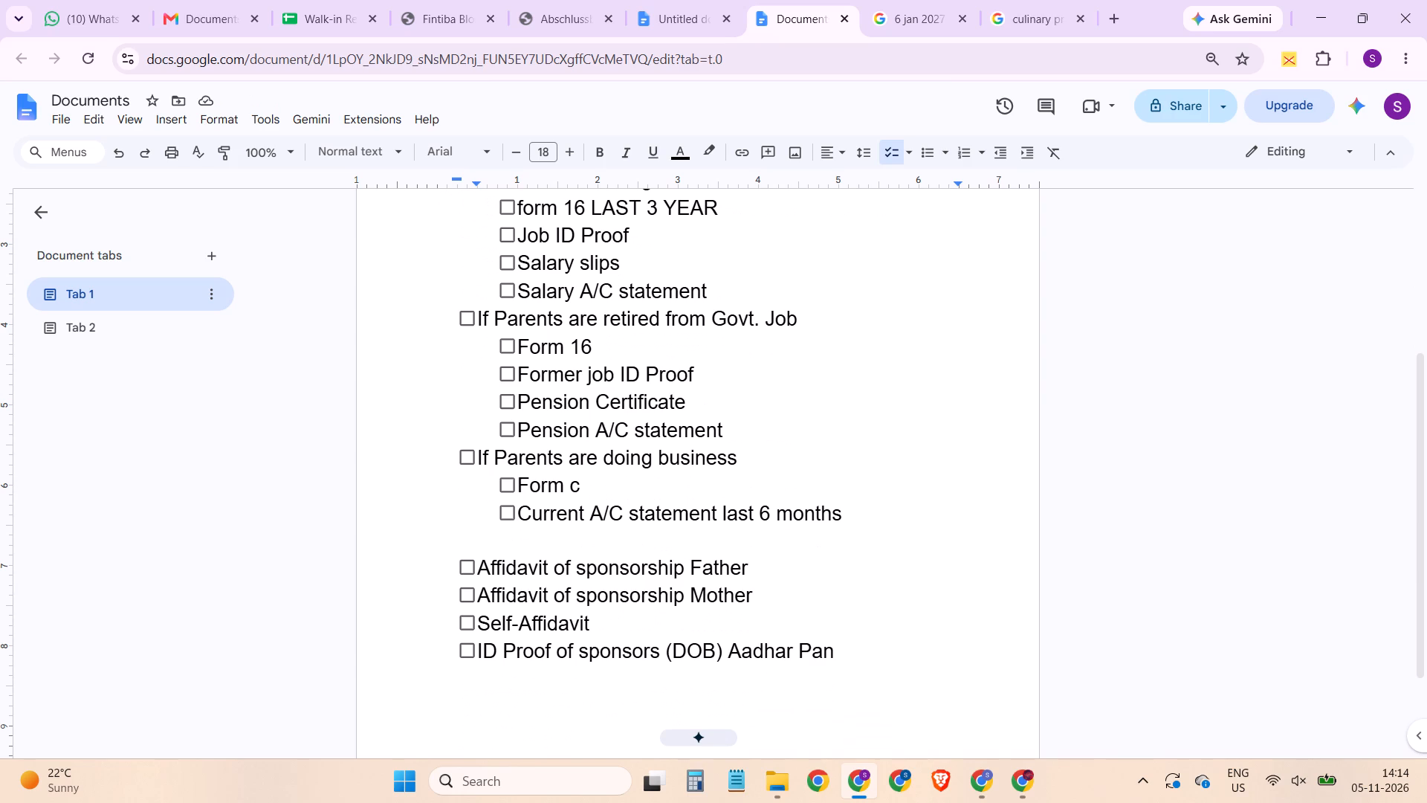
left_click(590, 489)
key("BackSpace")
key("shift+c")
key("Return")
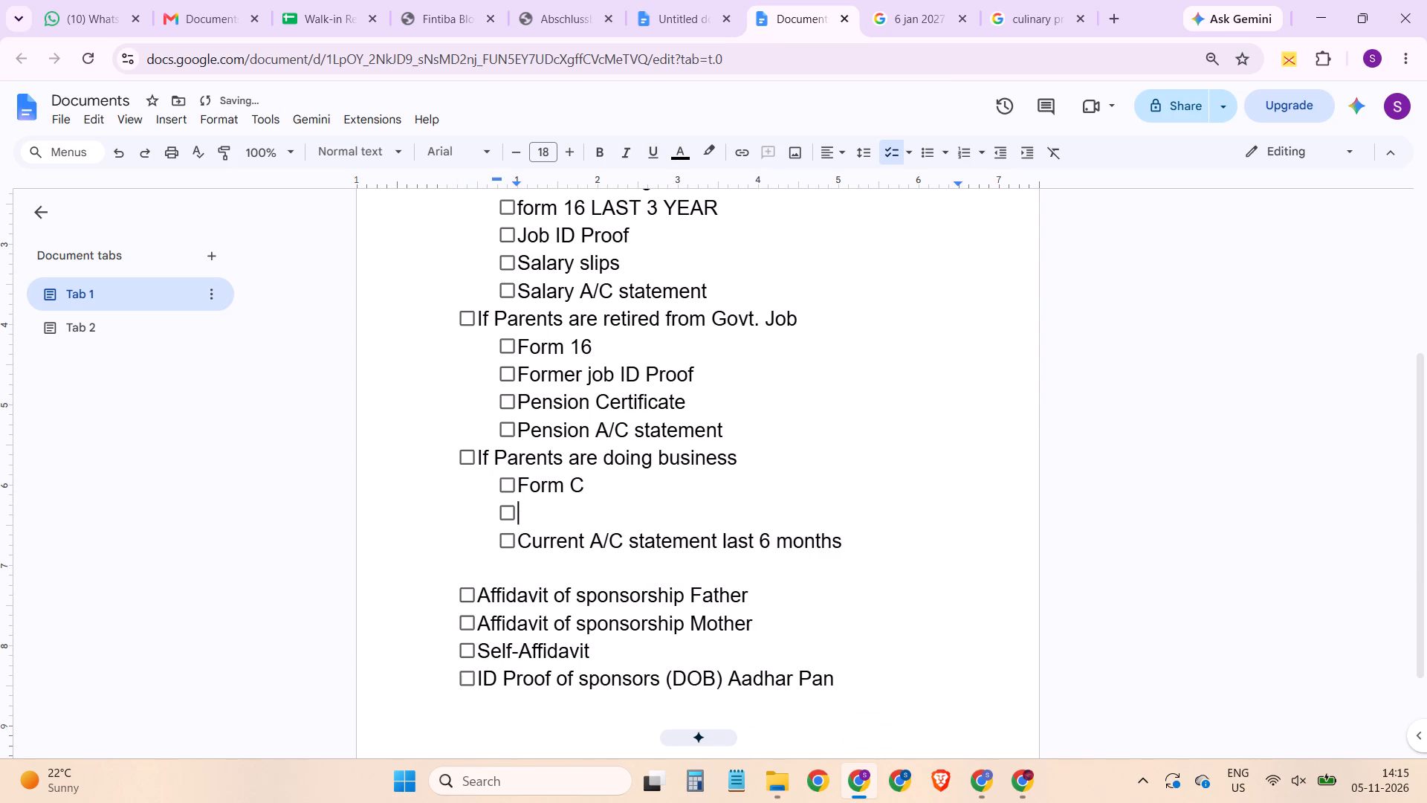
type("GST")
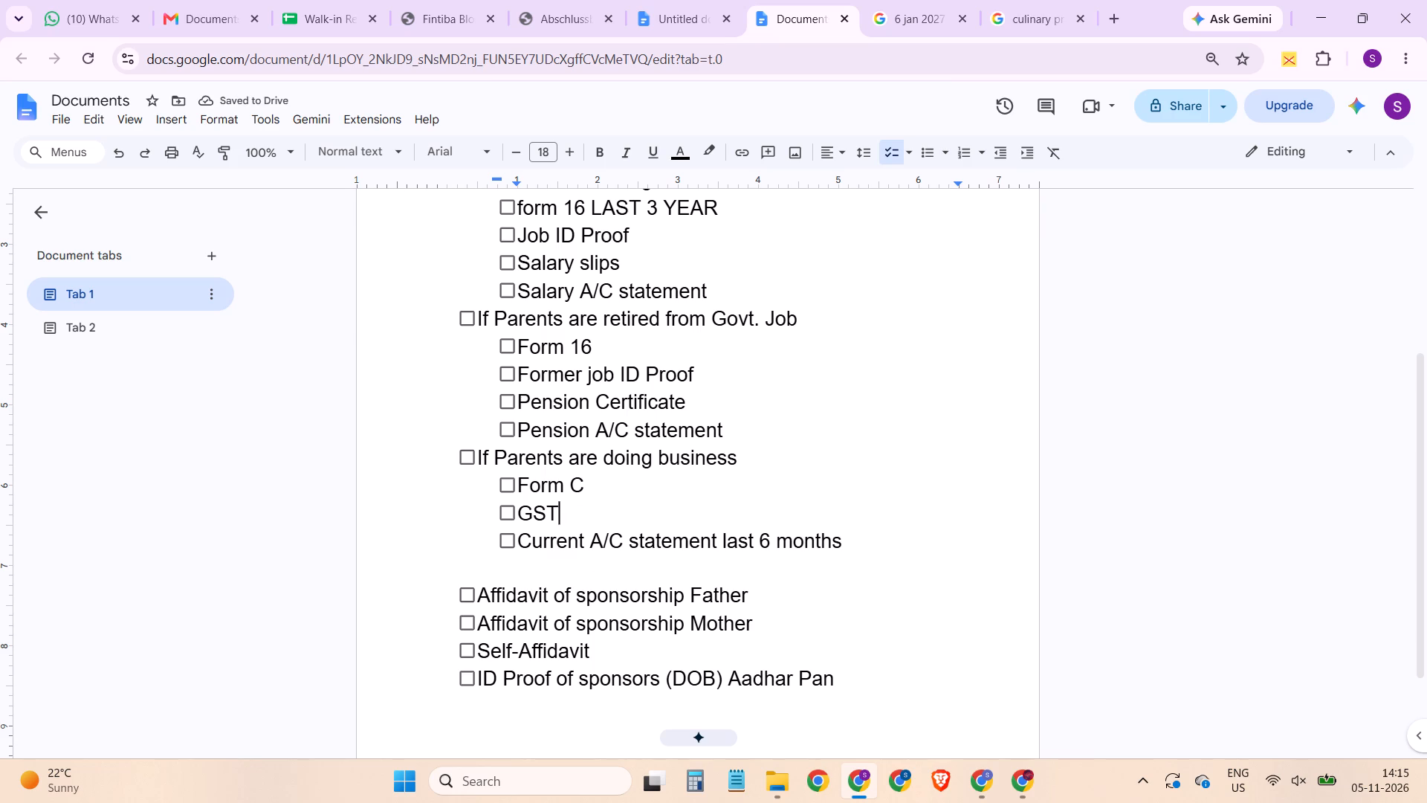
Replace "sponsors" with "Applicant" in the "ID Proof of sponsors (DOB) Aadhar Pan" item.
left_click(655, 569)
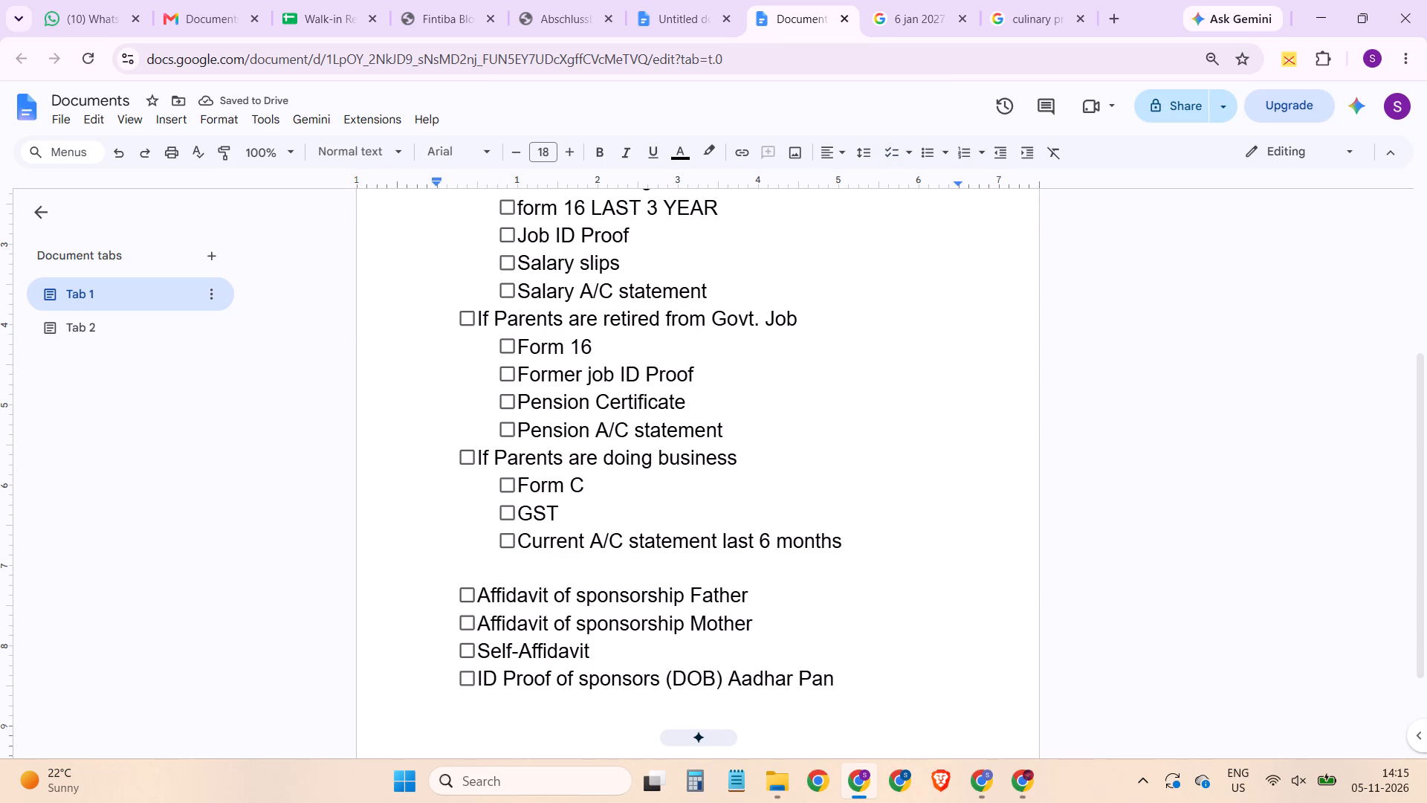
left_click(599, 655)
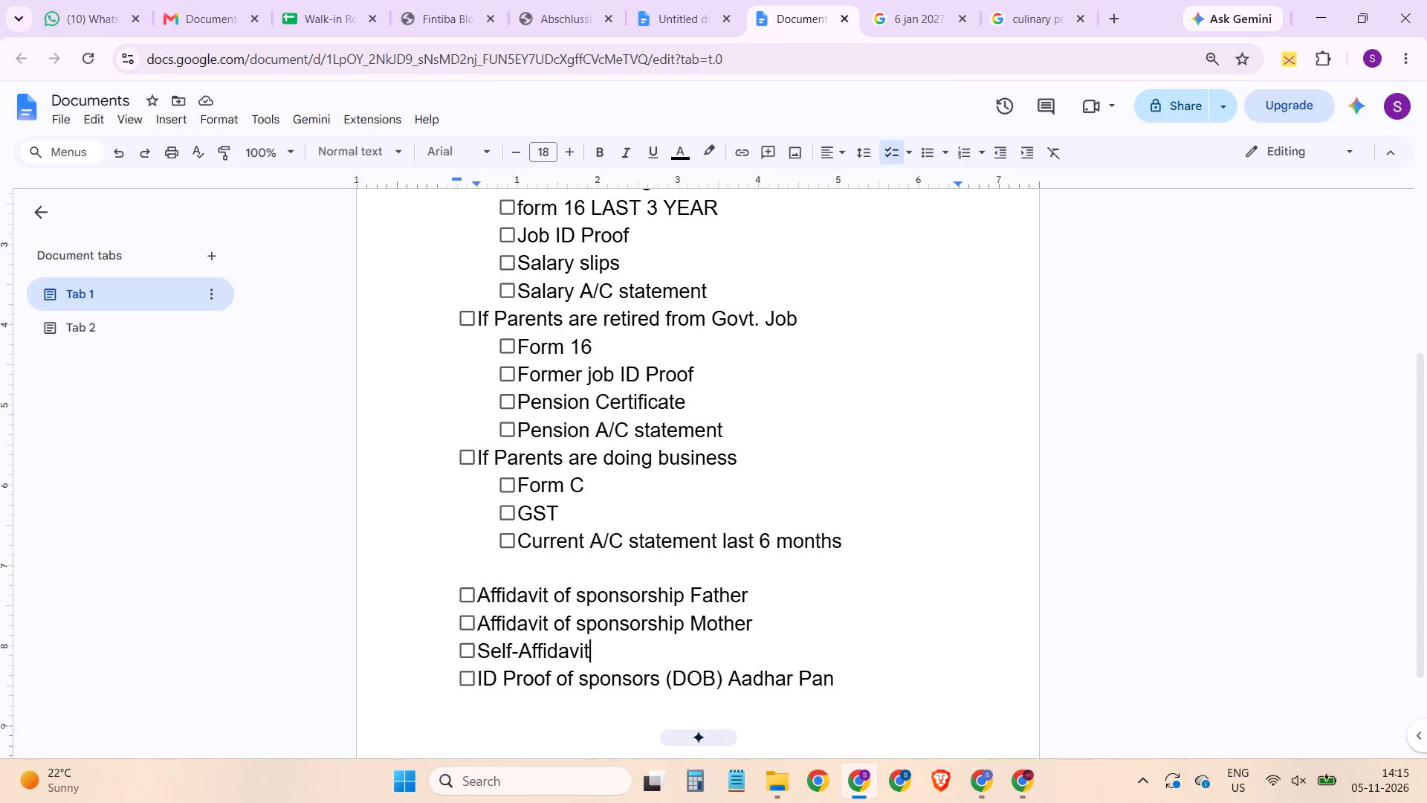
scroll(622, 597, "down", 1)
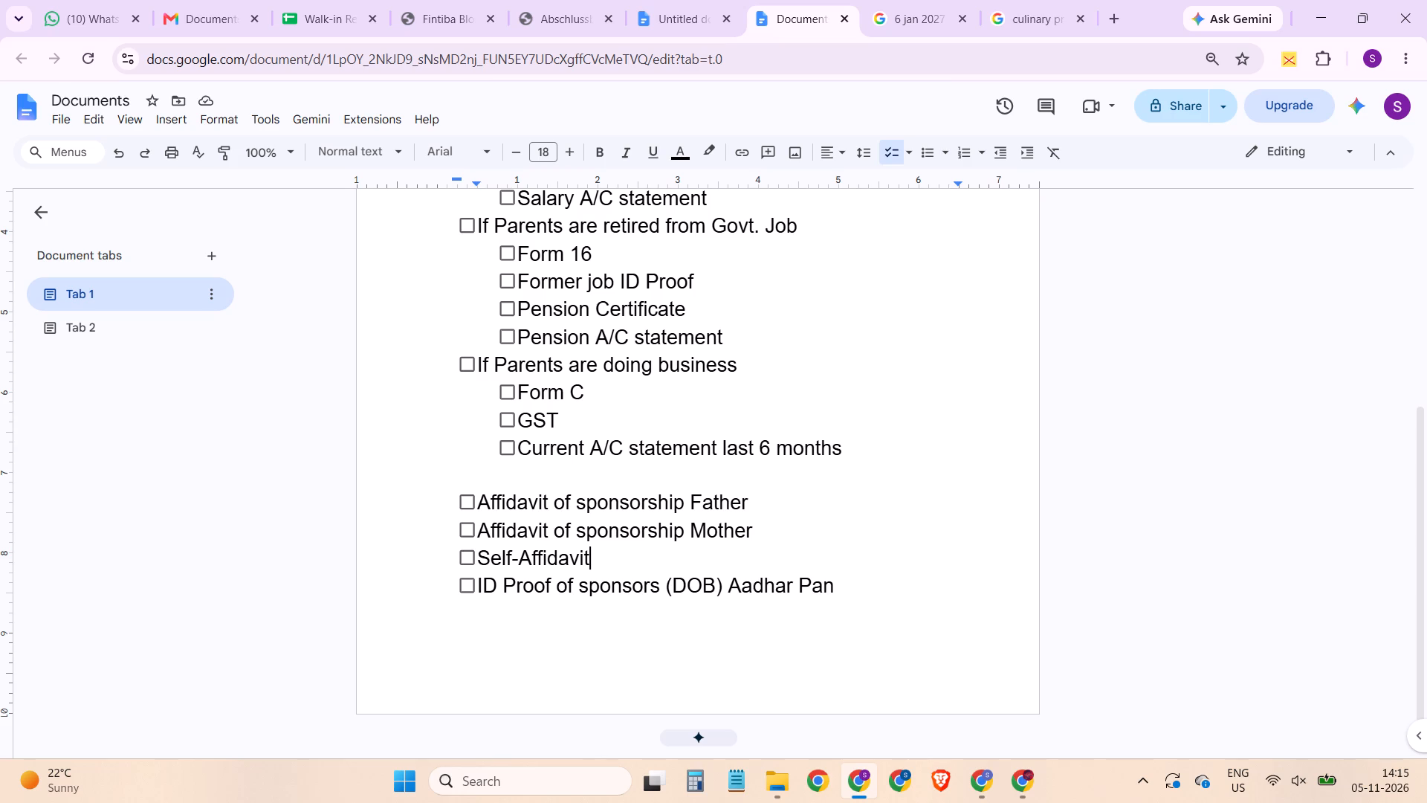
left_click_drag(578, 587, 653, 595)
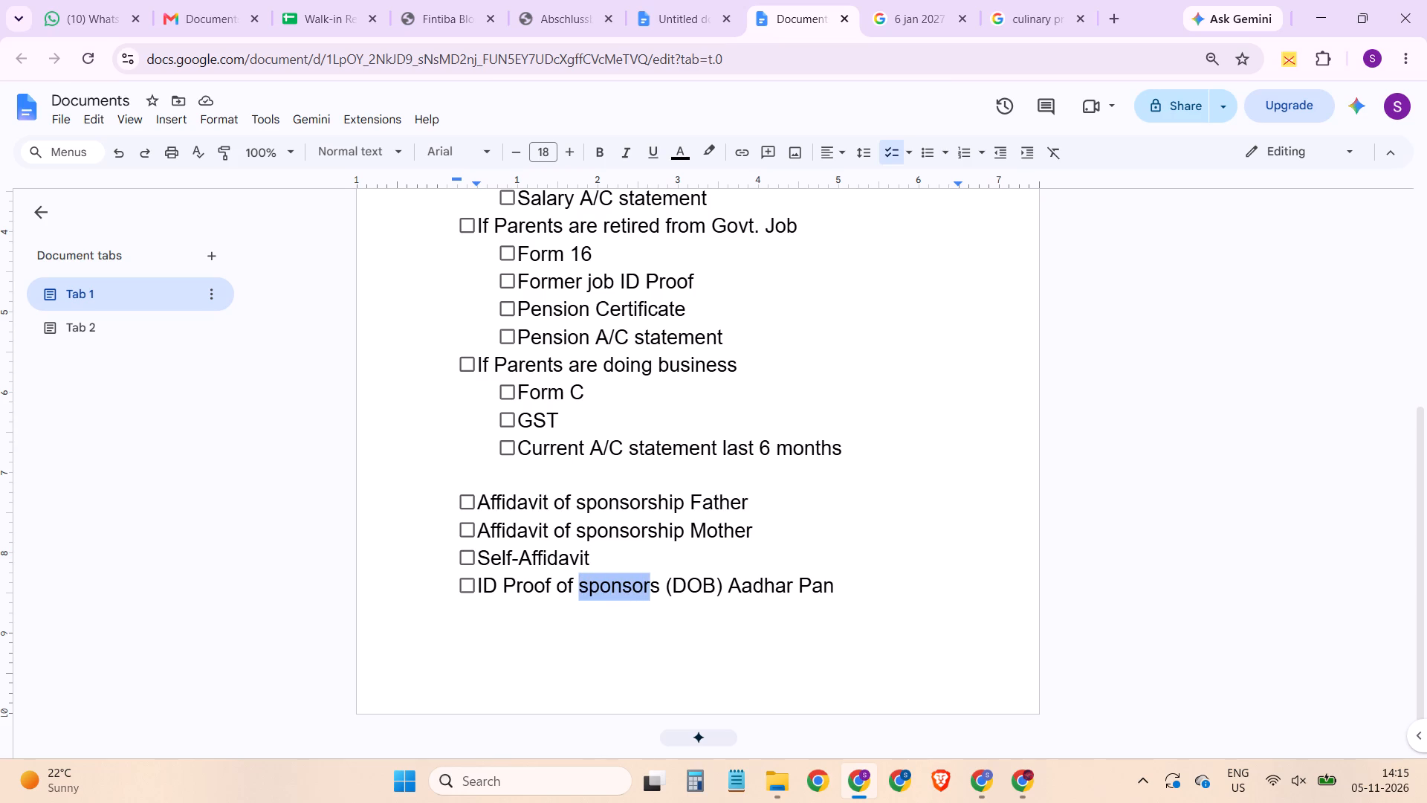
left_click_drag(653, 595, 657, 595)
type("Applicant")
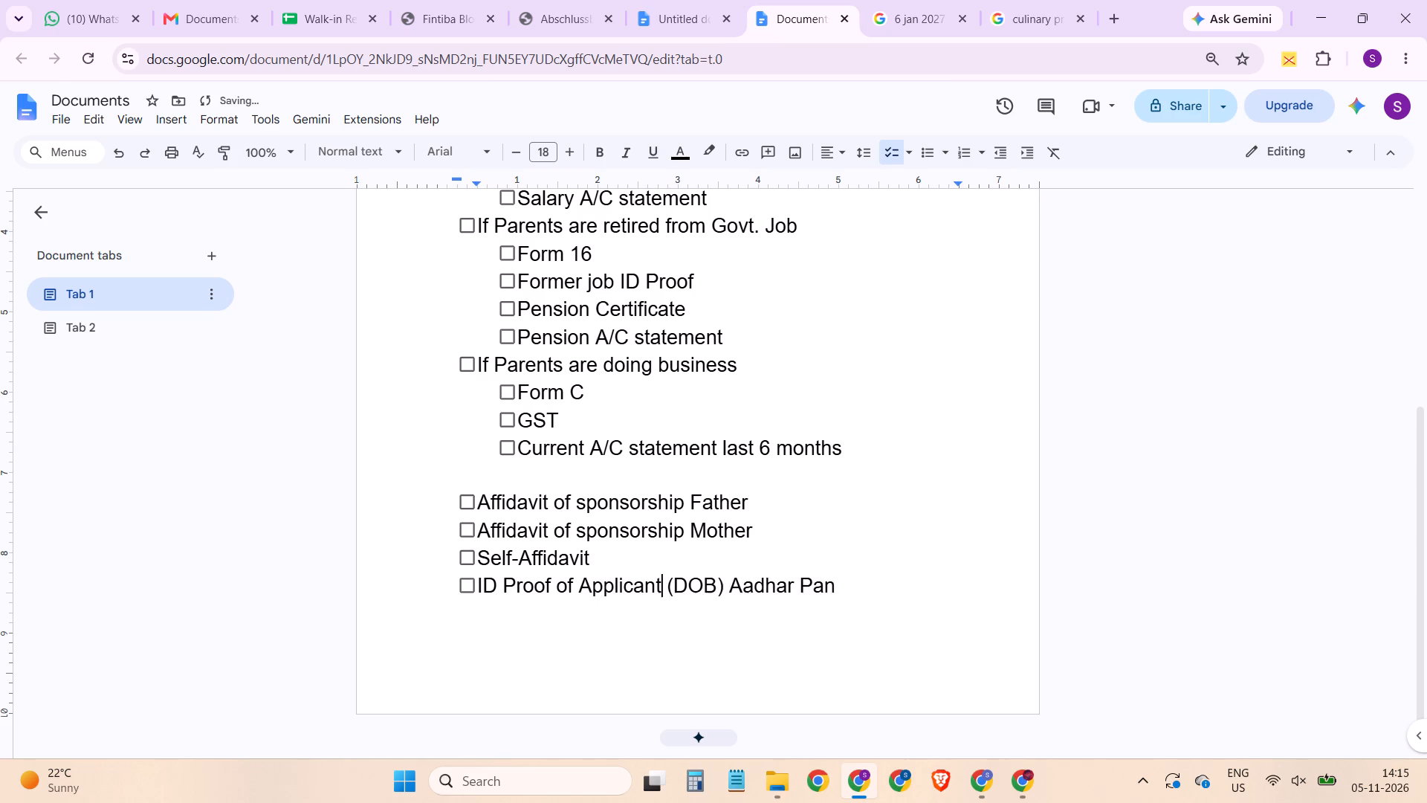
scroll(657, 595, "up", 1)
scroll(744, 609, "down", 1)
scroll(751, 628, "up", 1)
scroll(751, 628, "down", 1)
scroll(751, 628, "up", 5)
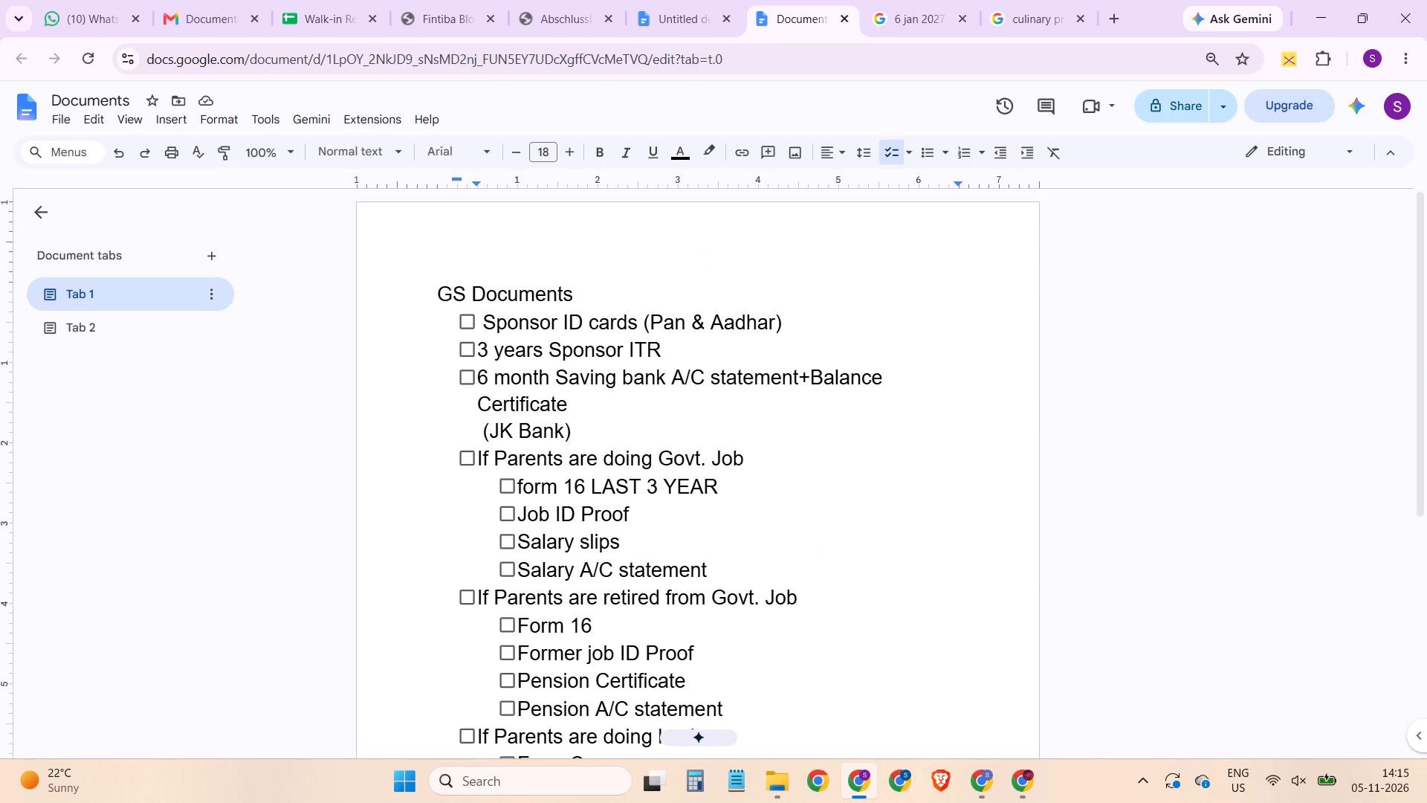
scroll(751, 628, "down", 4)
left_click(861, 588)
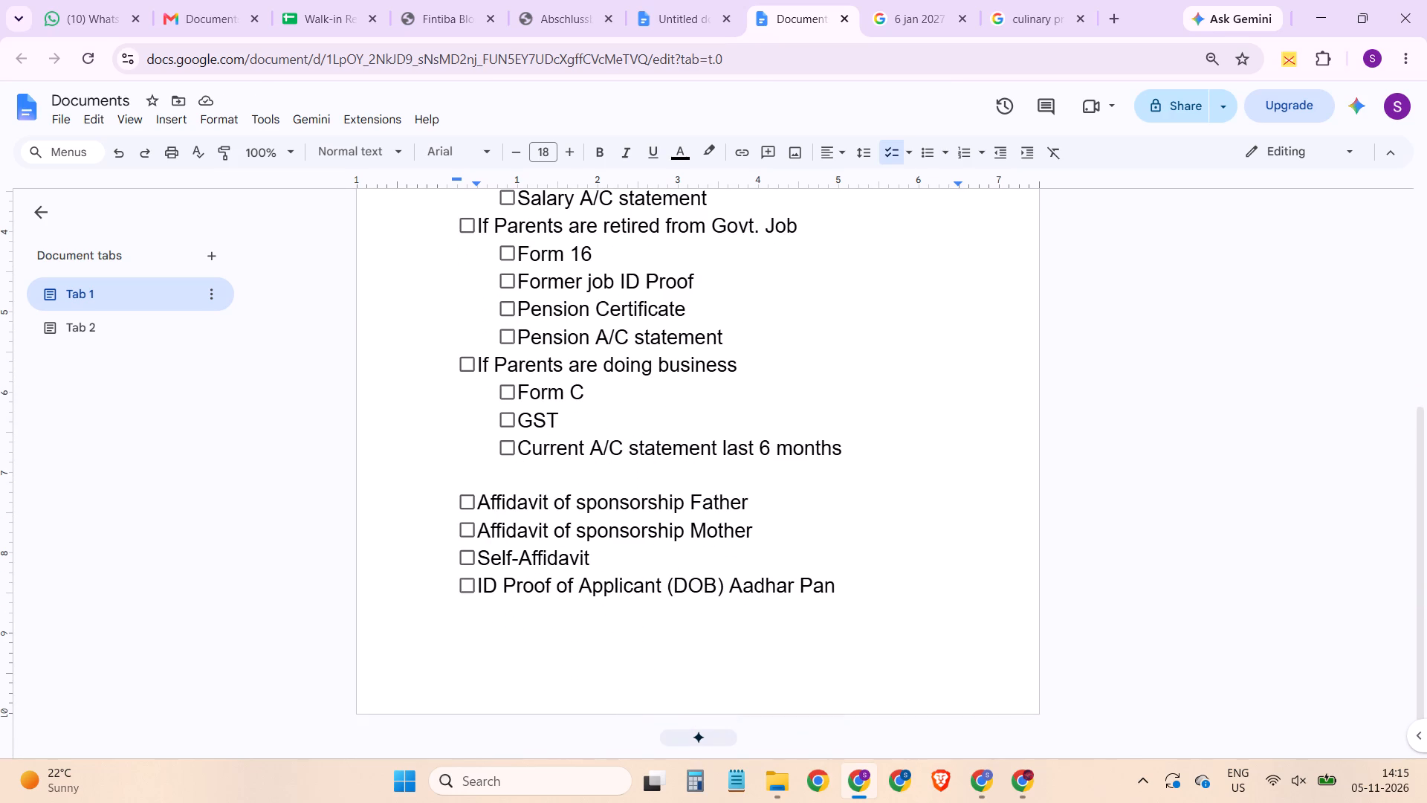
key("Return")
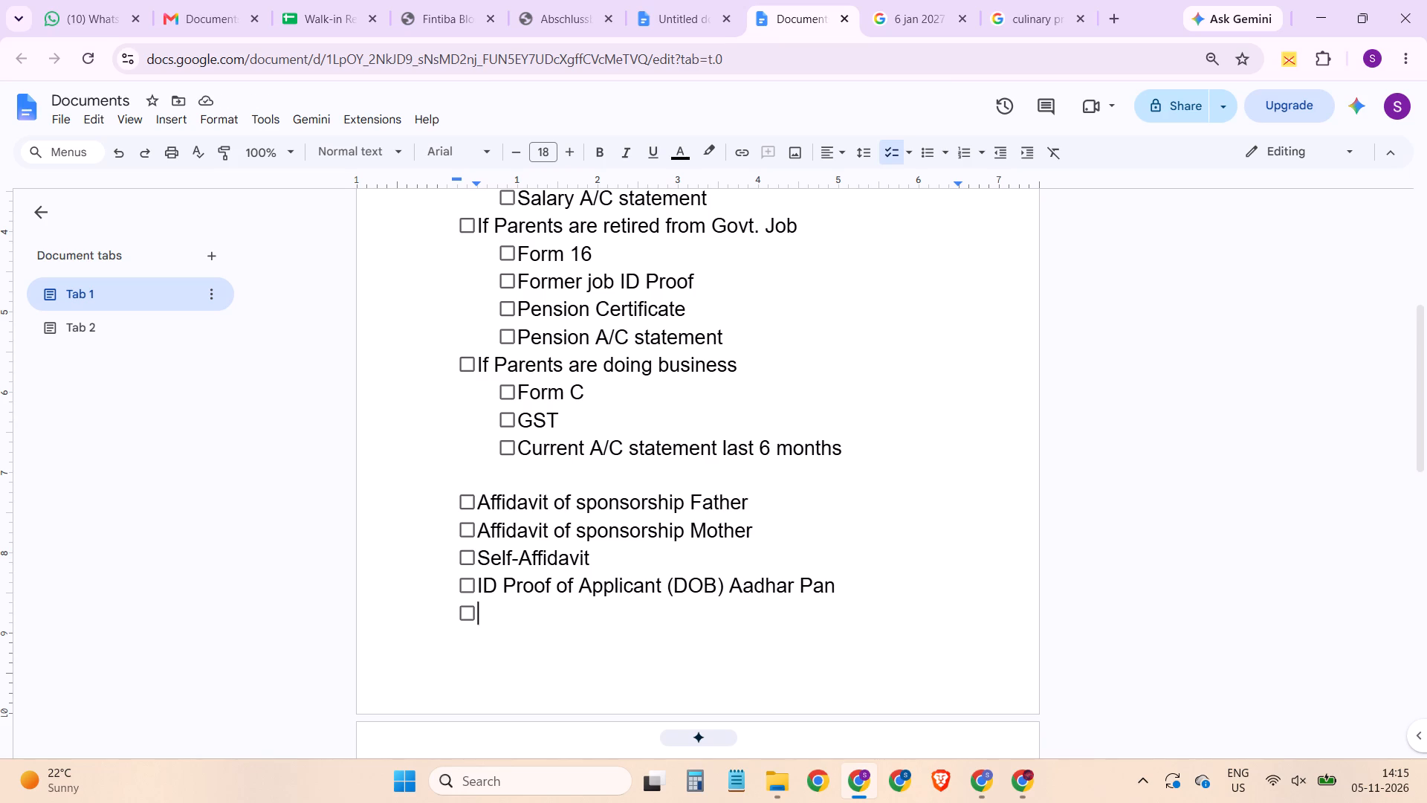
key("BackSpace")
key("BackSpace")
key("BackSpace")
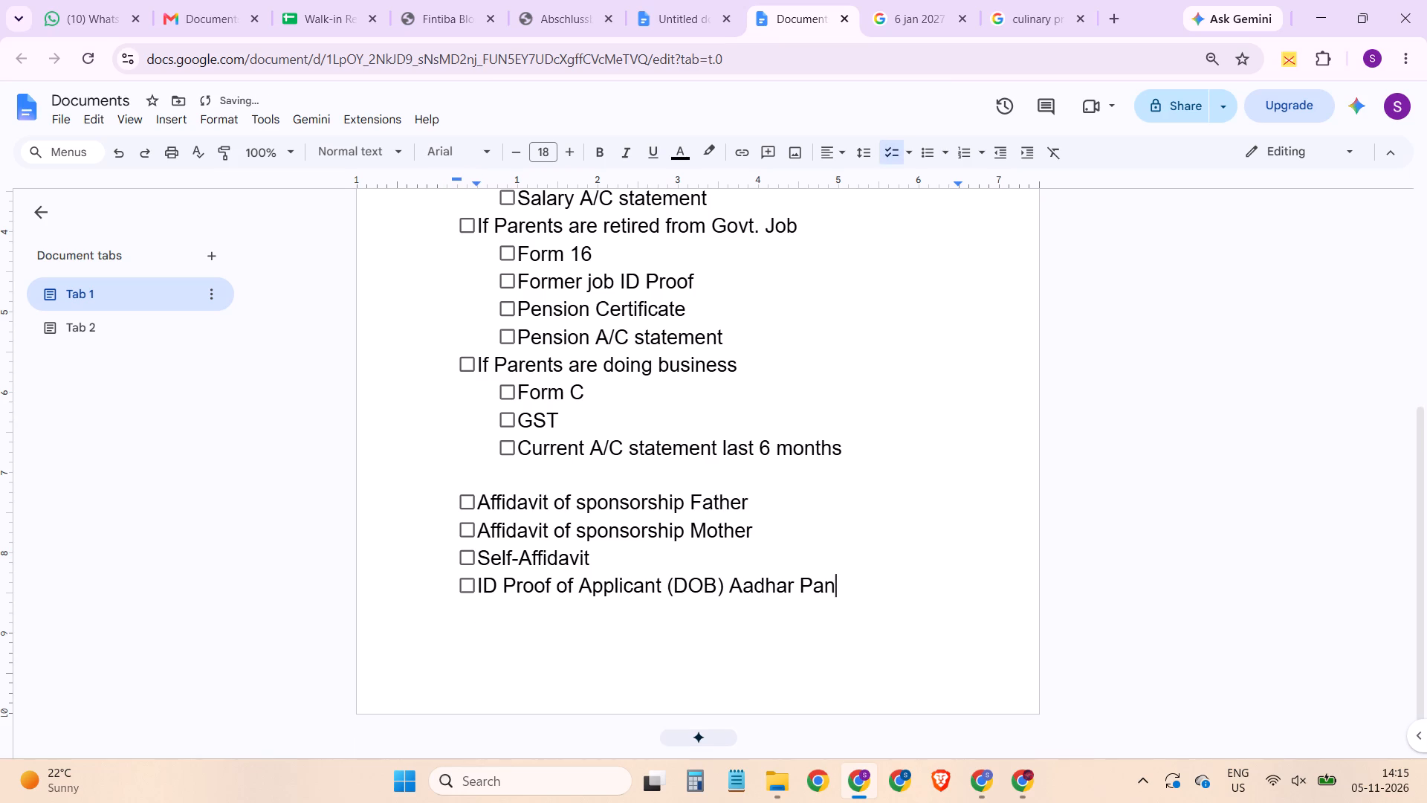
Make the "GS Documents" heading bold and increase its font size by 2 points.
scroll(861, 588, "down", 2)
scroll(861, 588, "up", 7)
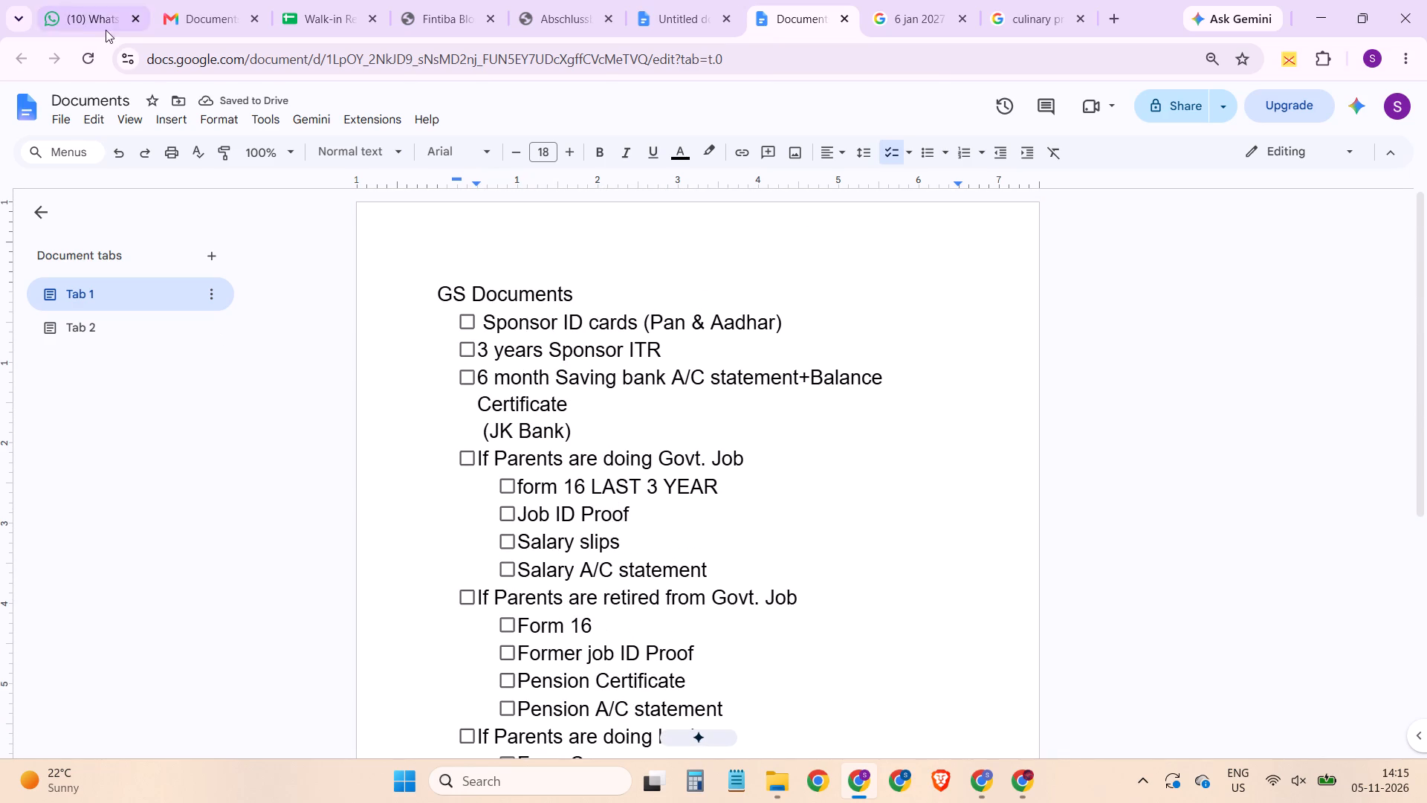
triple_click(504, 286)
key("ctrl+b")
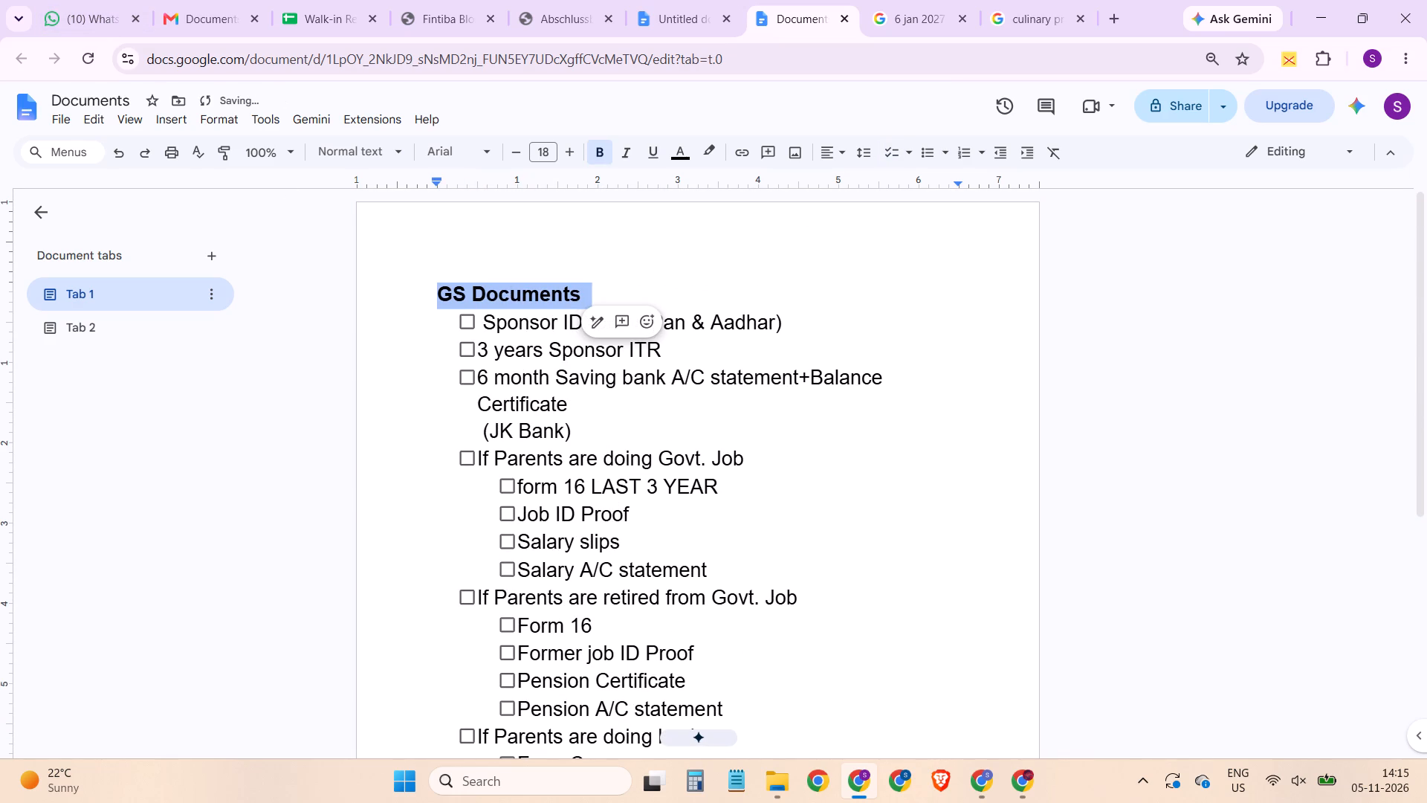
double_click(564, 155)
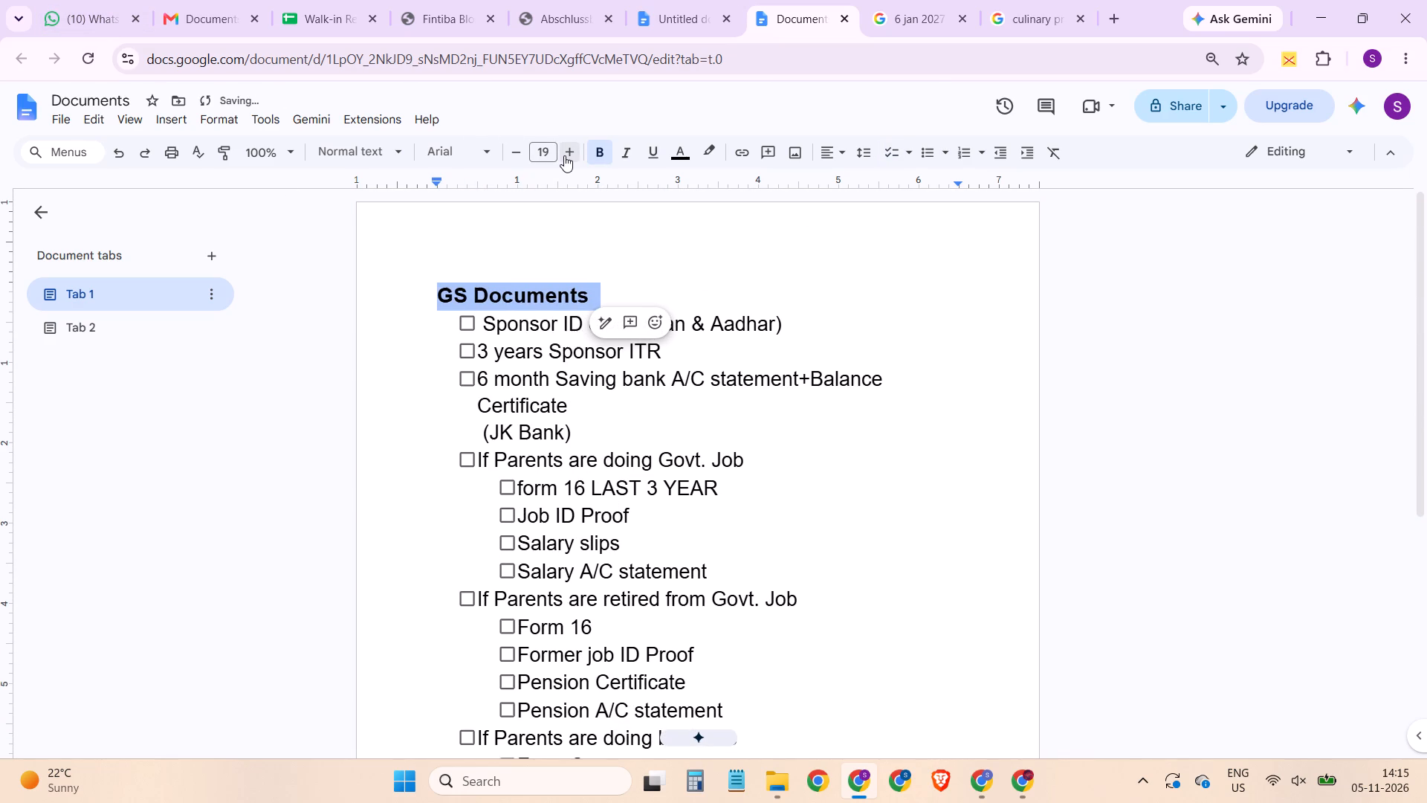
left_click(733, 336)
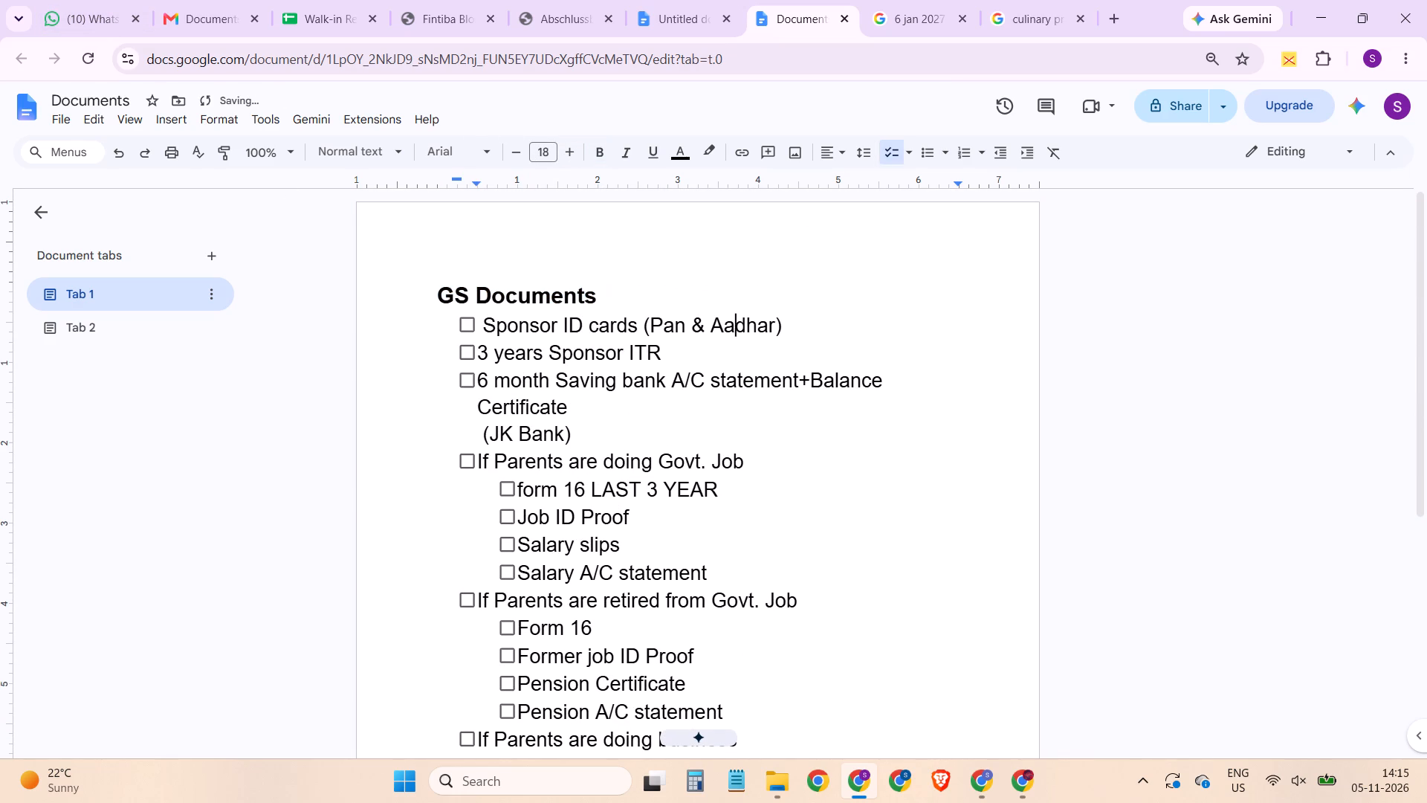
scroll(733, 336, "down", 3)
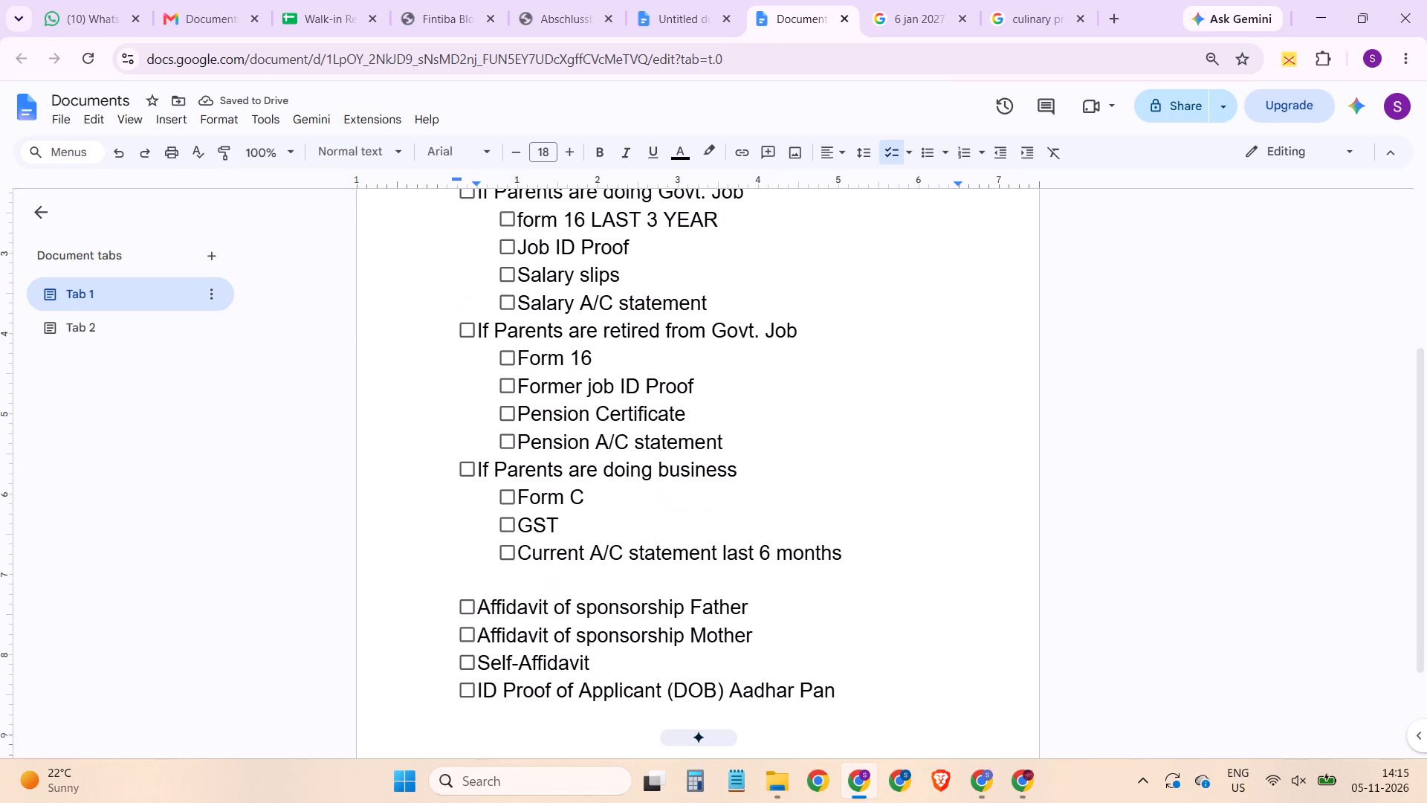
Remove the blank line between "Current A/C statement last 6 months" and "Affidavit of sponsorship Father".
left_click(581, 573)
key("BackSpace")
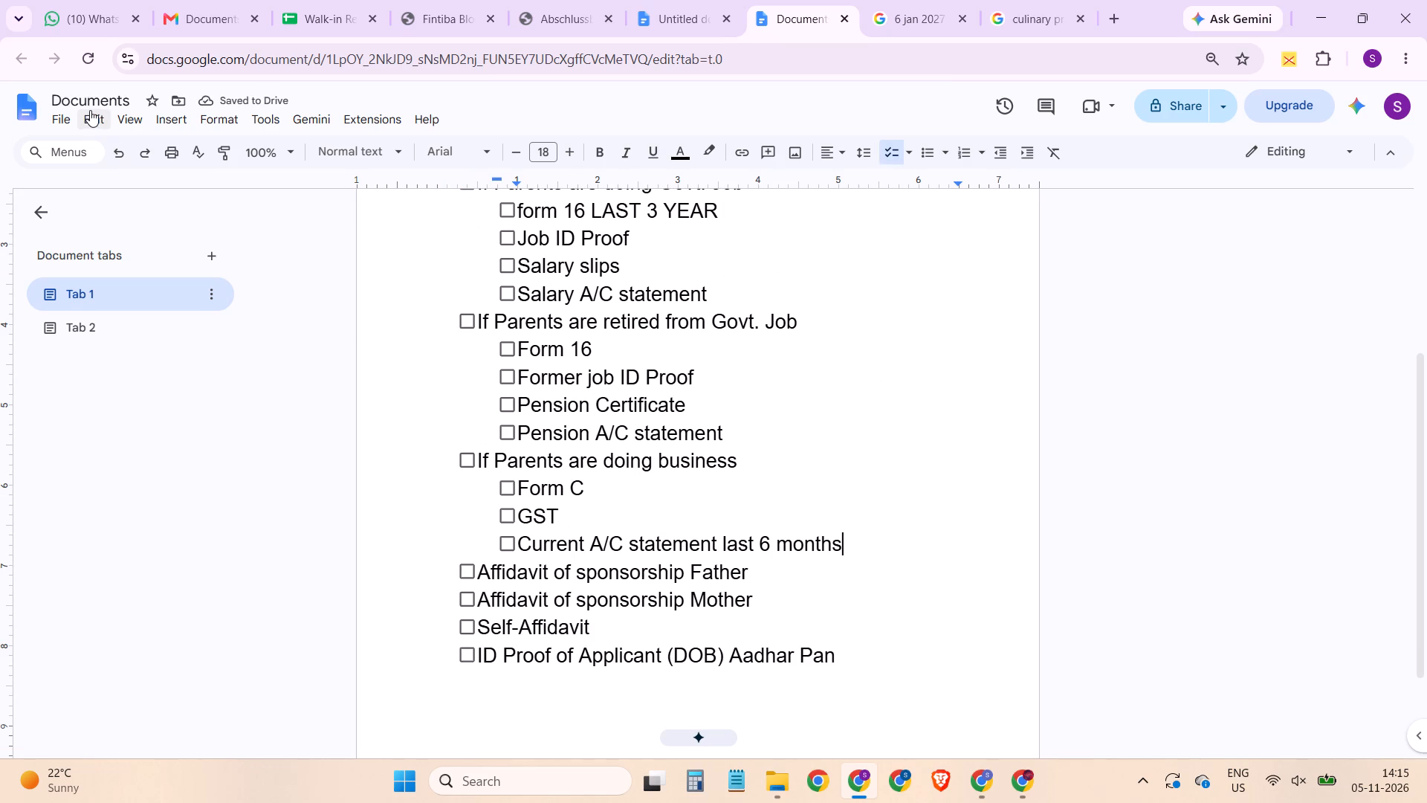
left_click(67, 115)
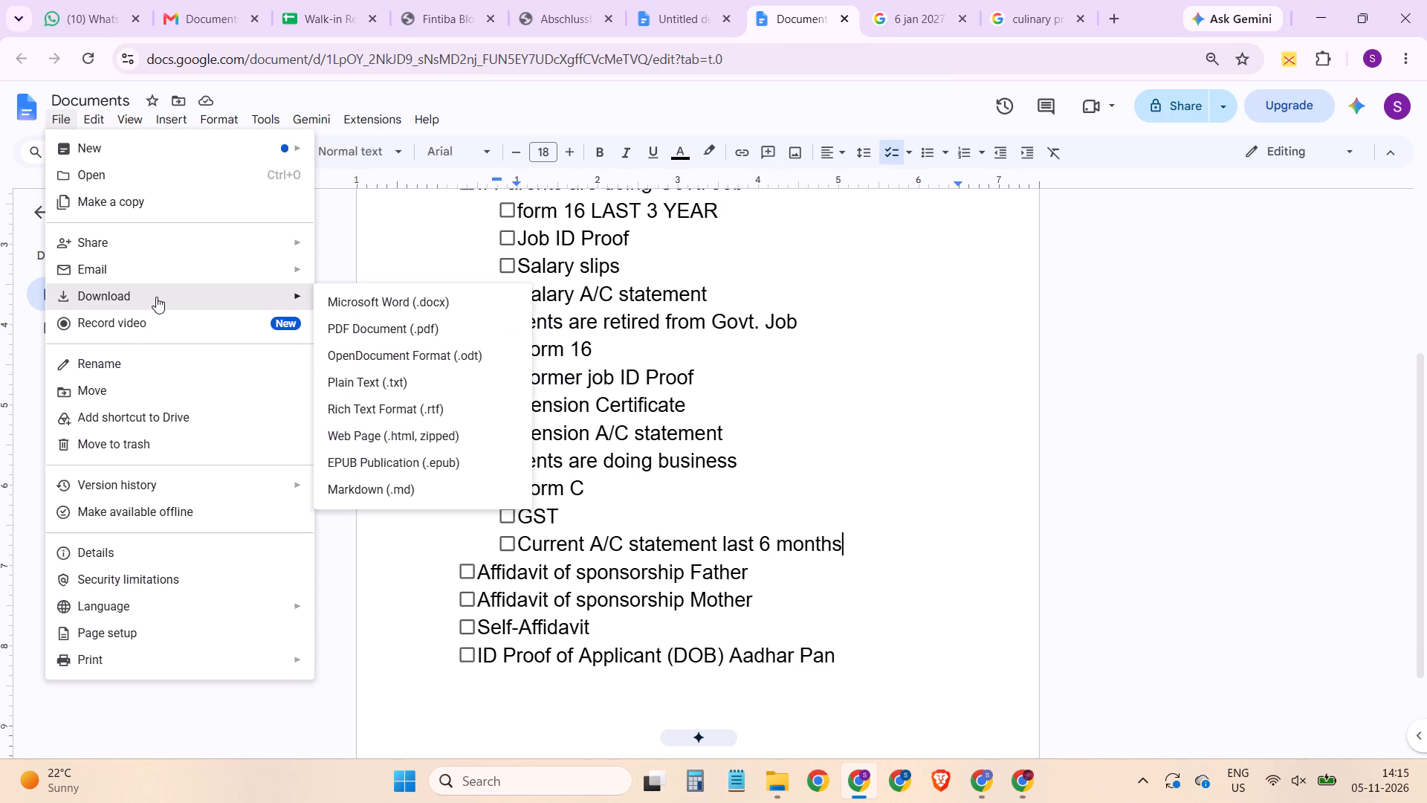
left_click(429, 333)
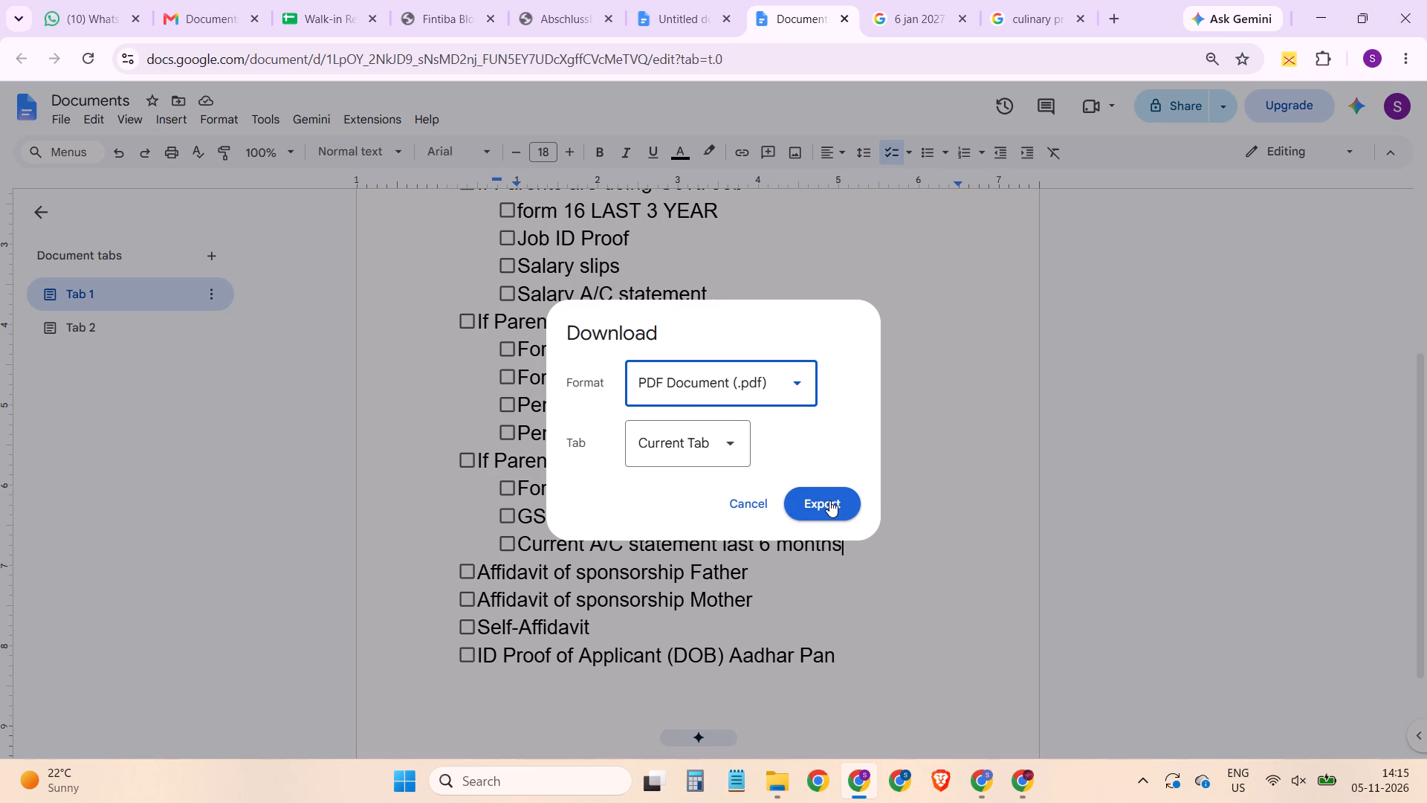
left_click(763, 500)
Rename the document as "GS Documents" by adding "GS" before the existing title.
left_click(77, 93)
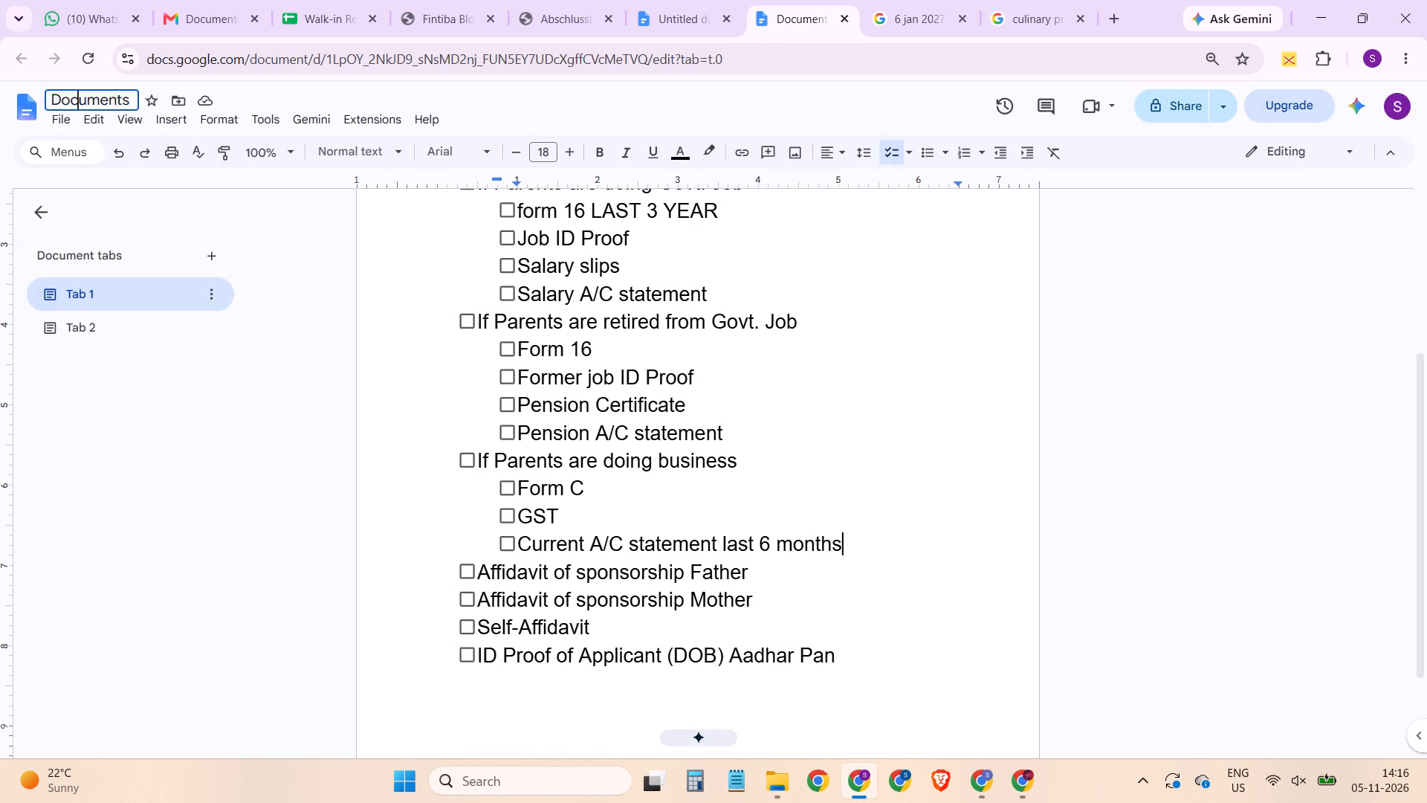
left_click(52, 102)
left_click(56, 100)
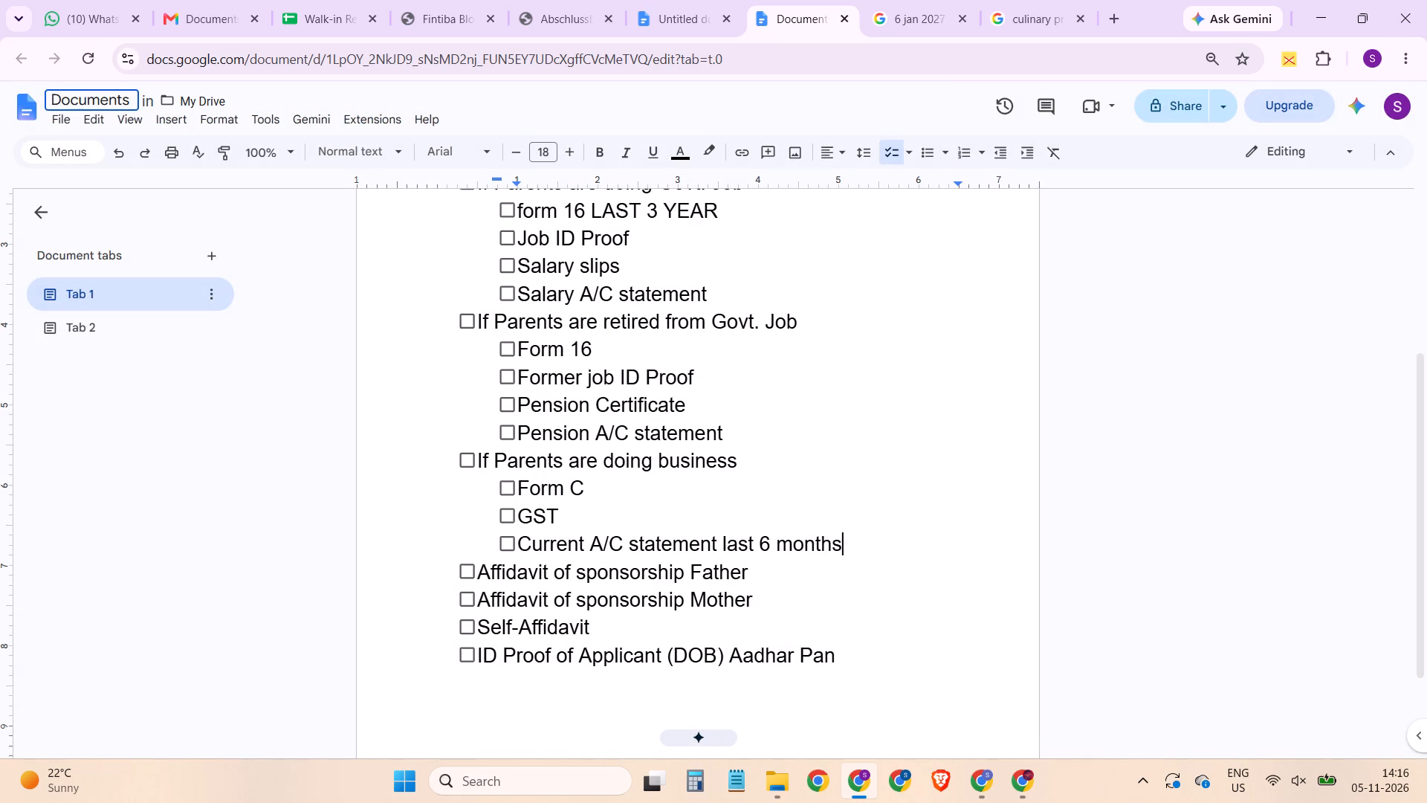
left_click(54, 100)
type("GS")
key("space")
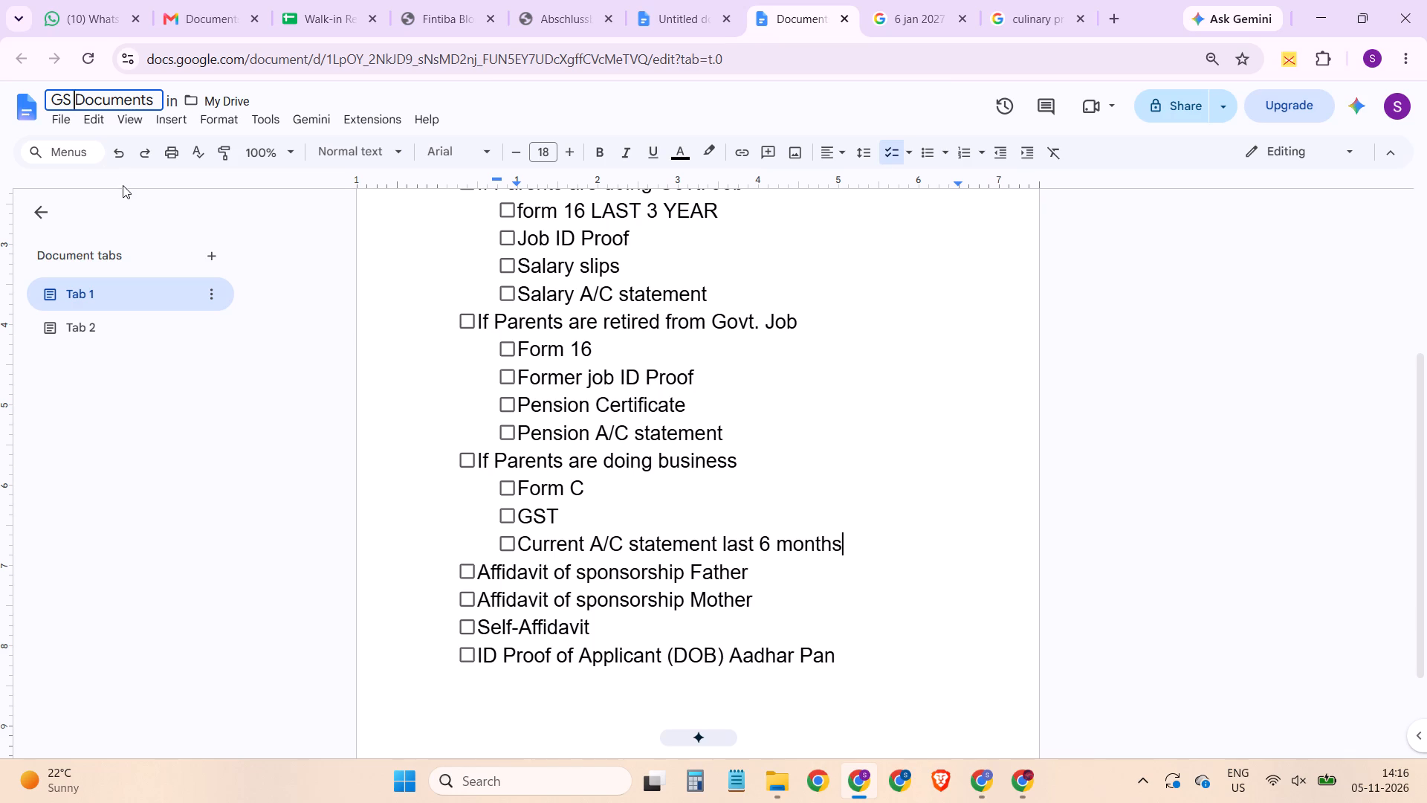
left_click(133, 210)
Download the current tab of the document as a PDF file.
left_click(59, 126)
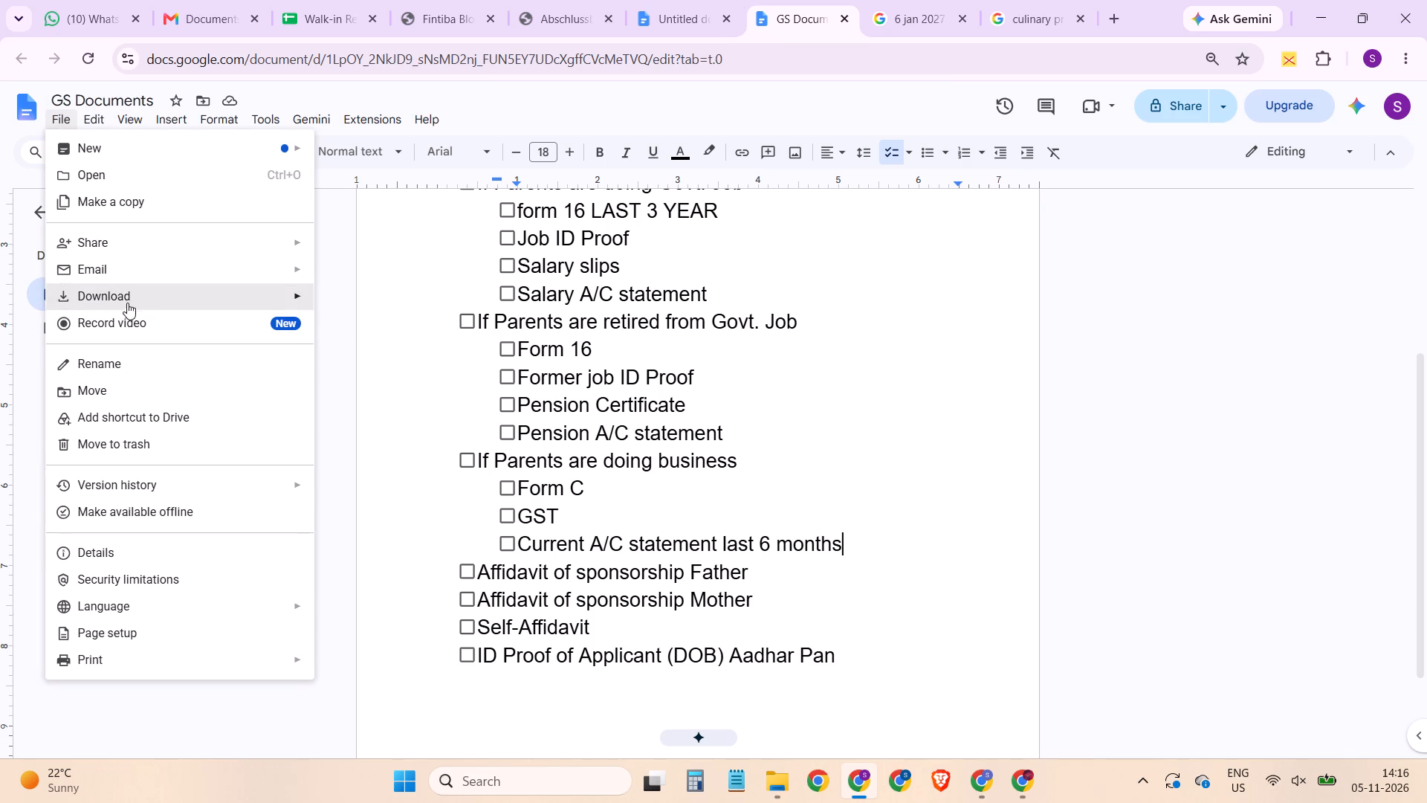
left_click(267, 291)
left_click(388, 323)
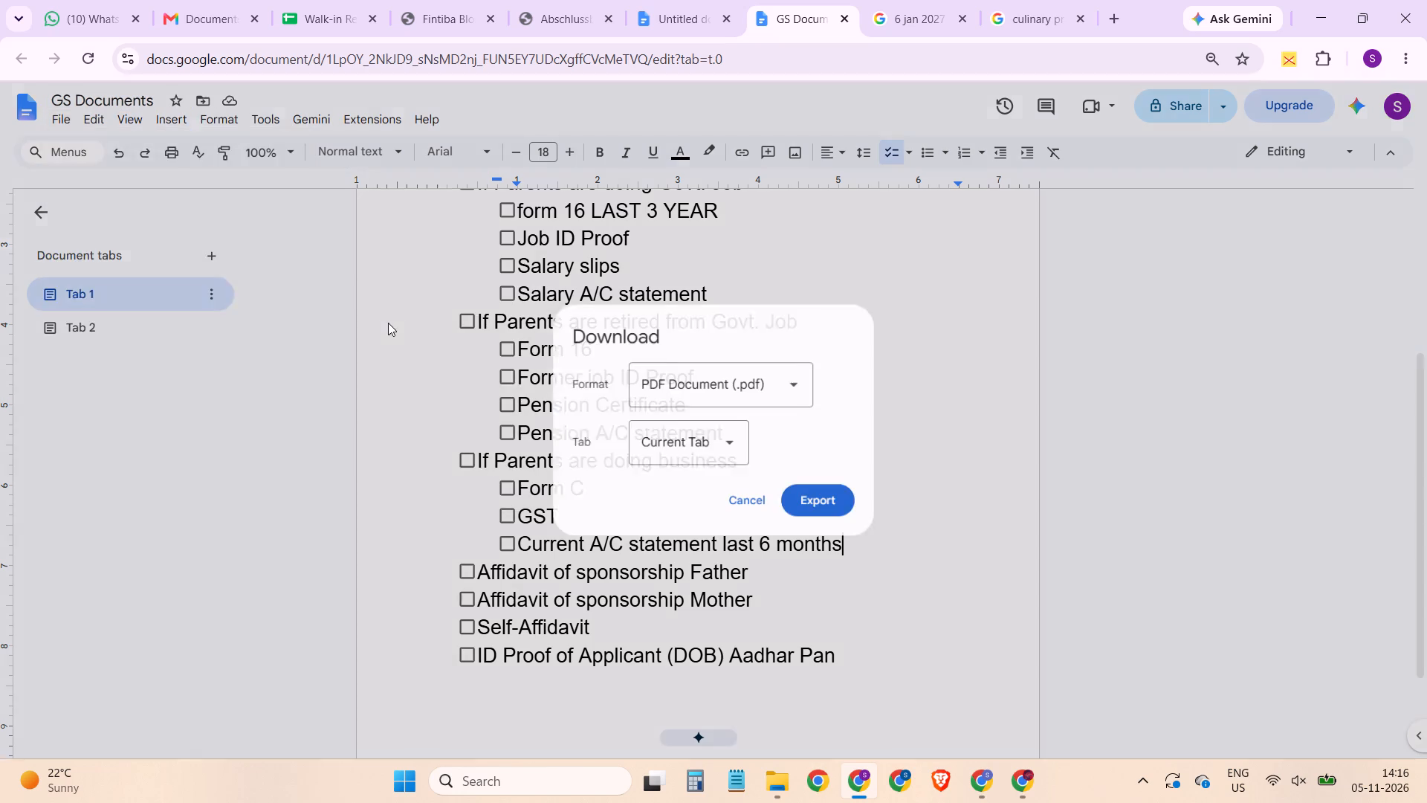
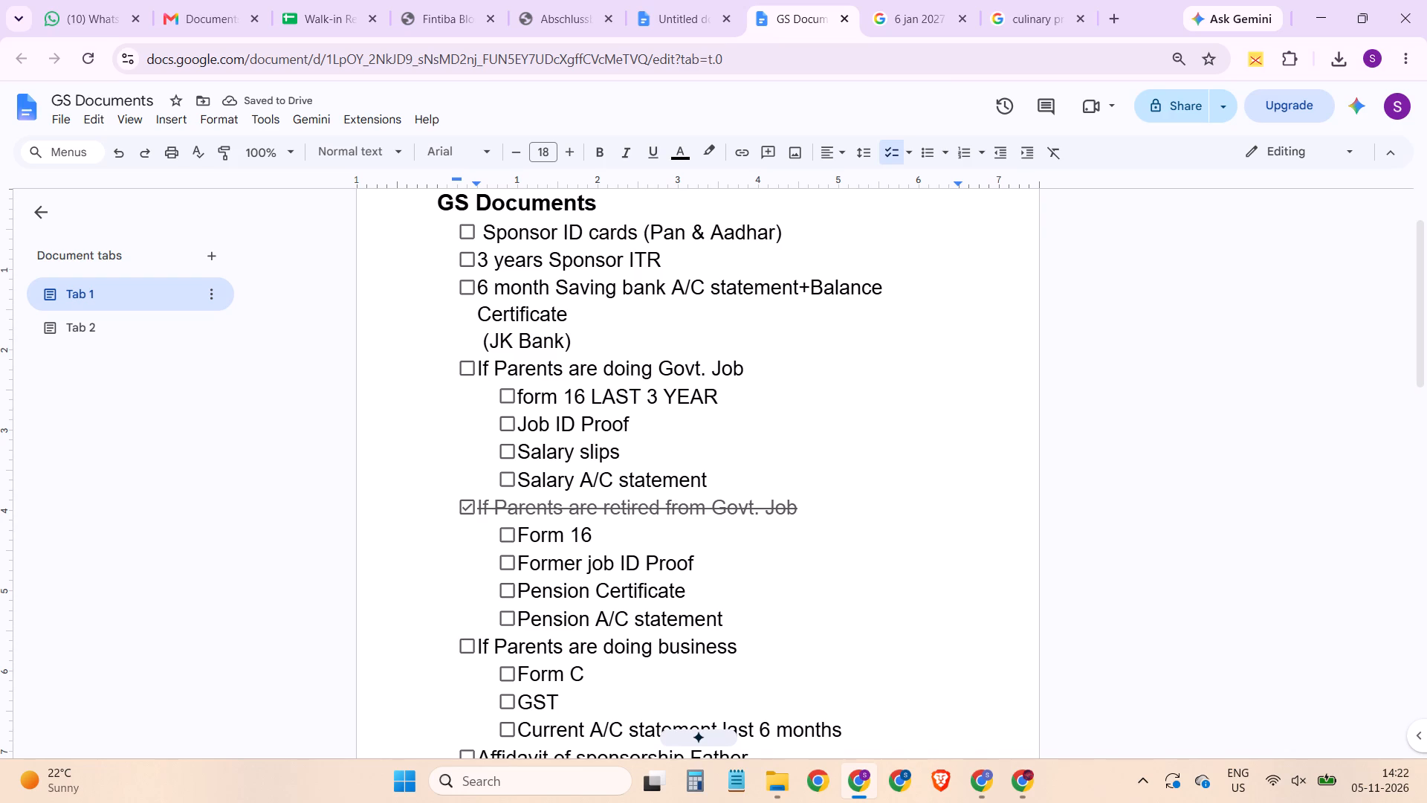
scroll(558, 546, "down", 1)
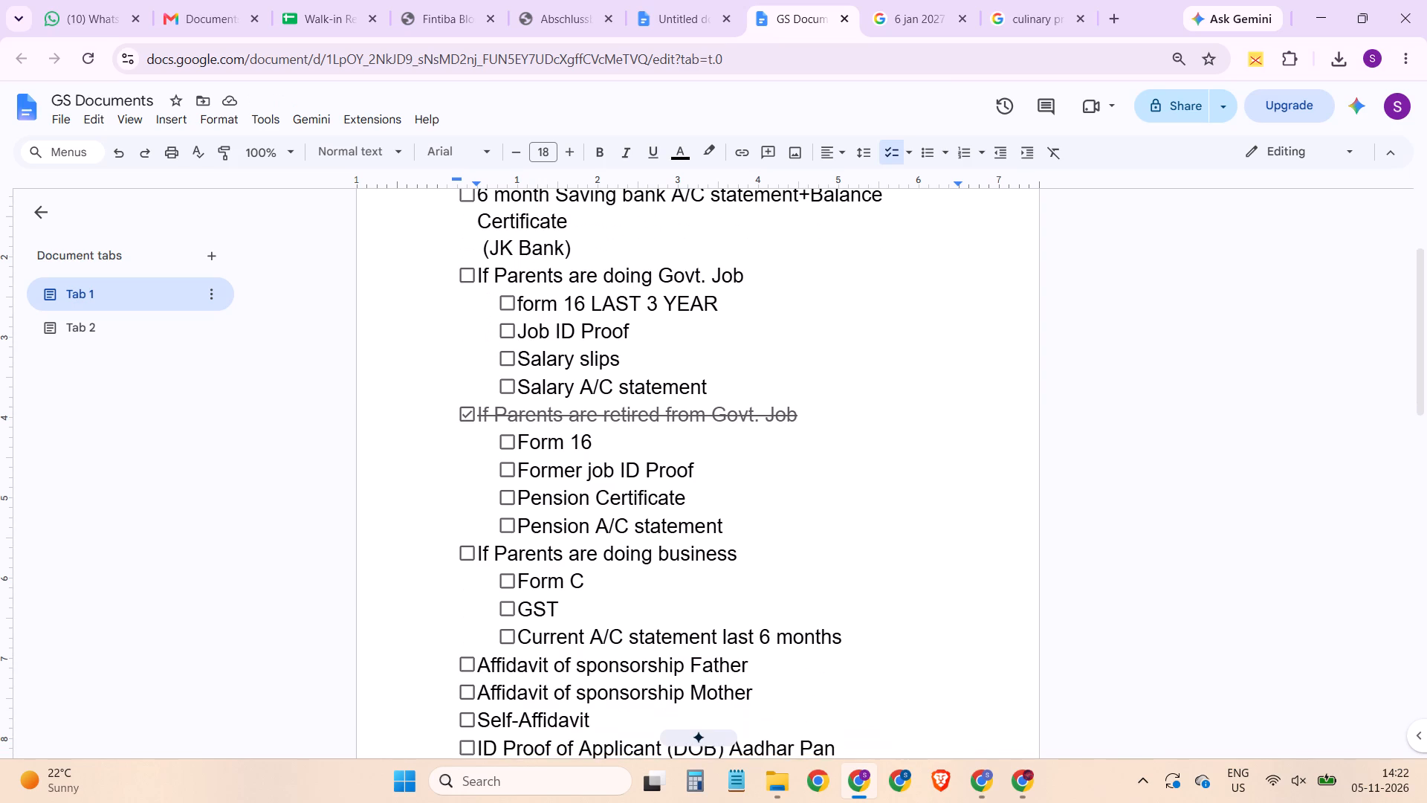
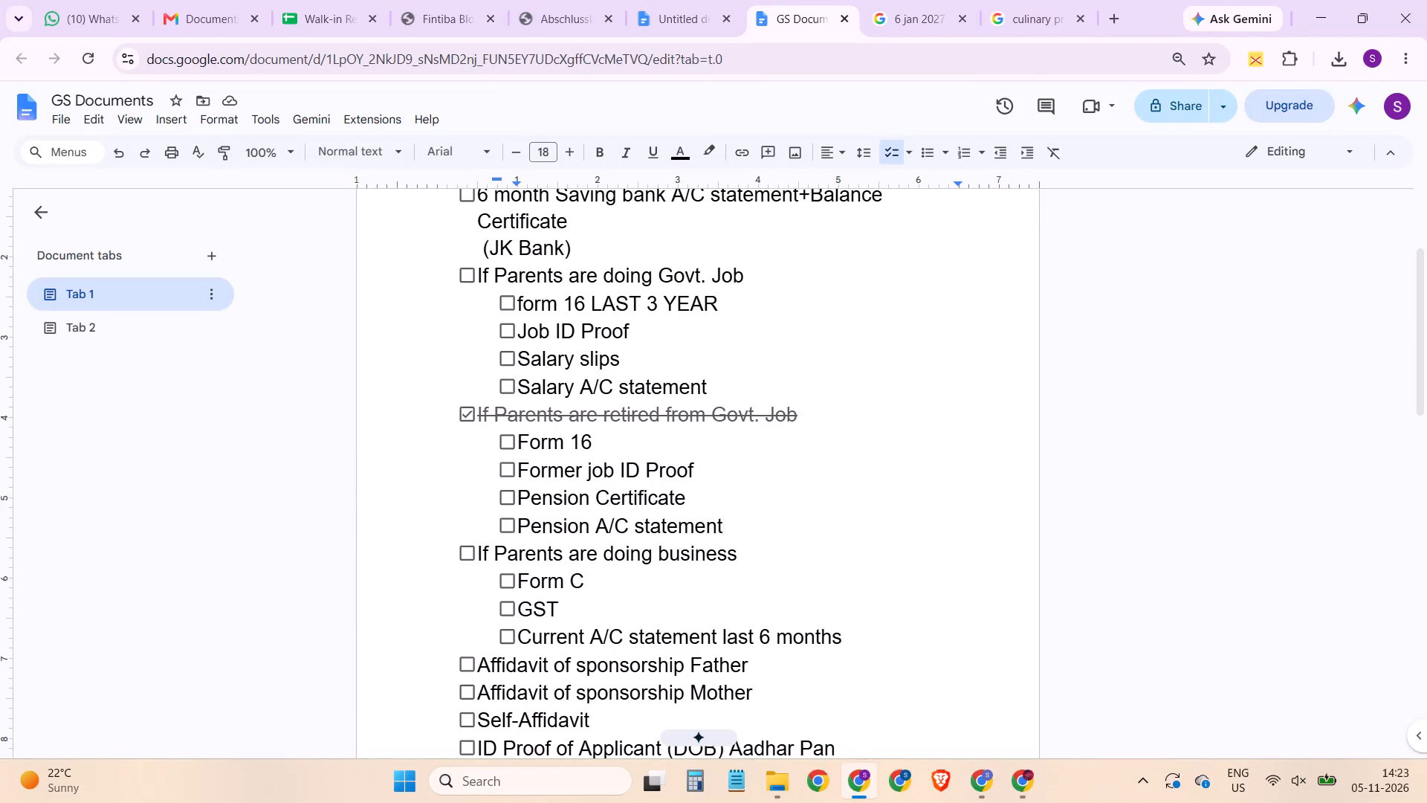
Append "6month" to the Pension A/C statement item in the retired Govt. Job group.
key("space")
key("6")
type("month")
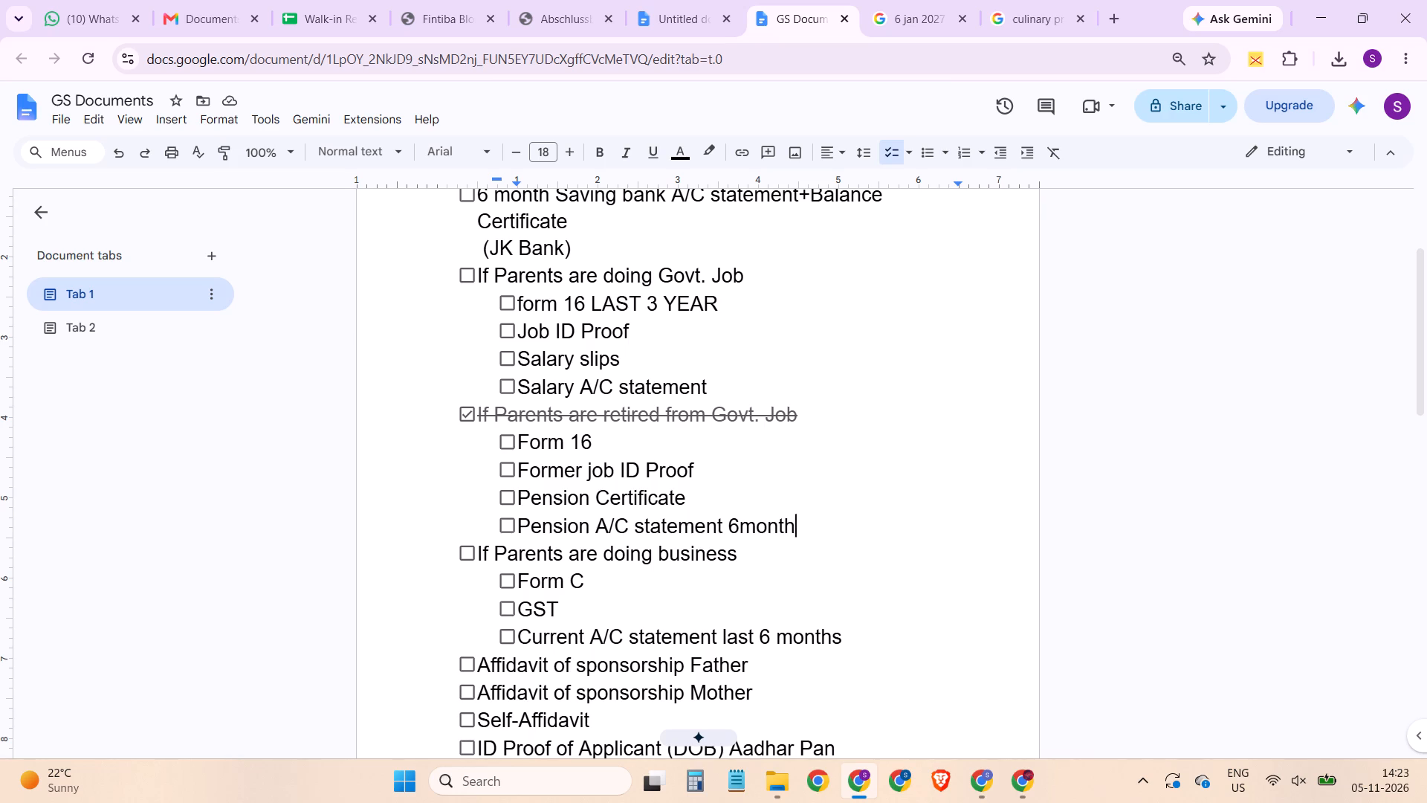
Add a nested checklist item "Pension slip" between Pension Certificate and Pension A/C statement.
left_click(702, 497)
key("Return")
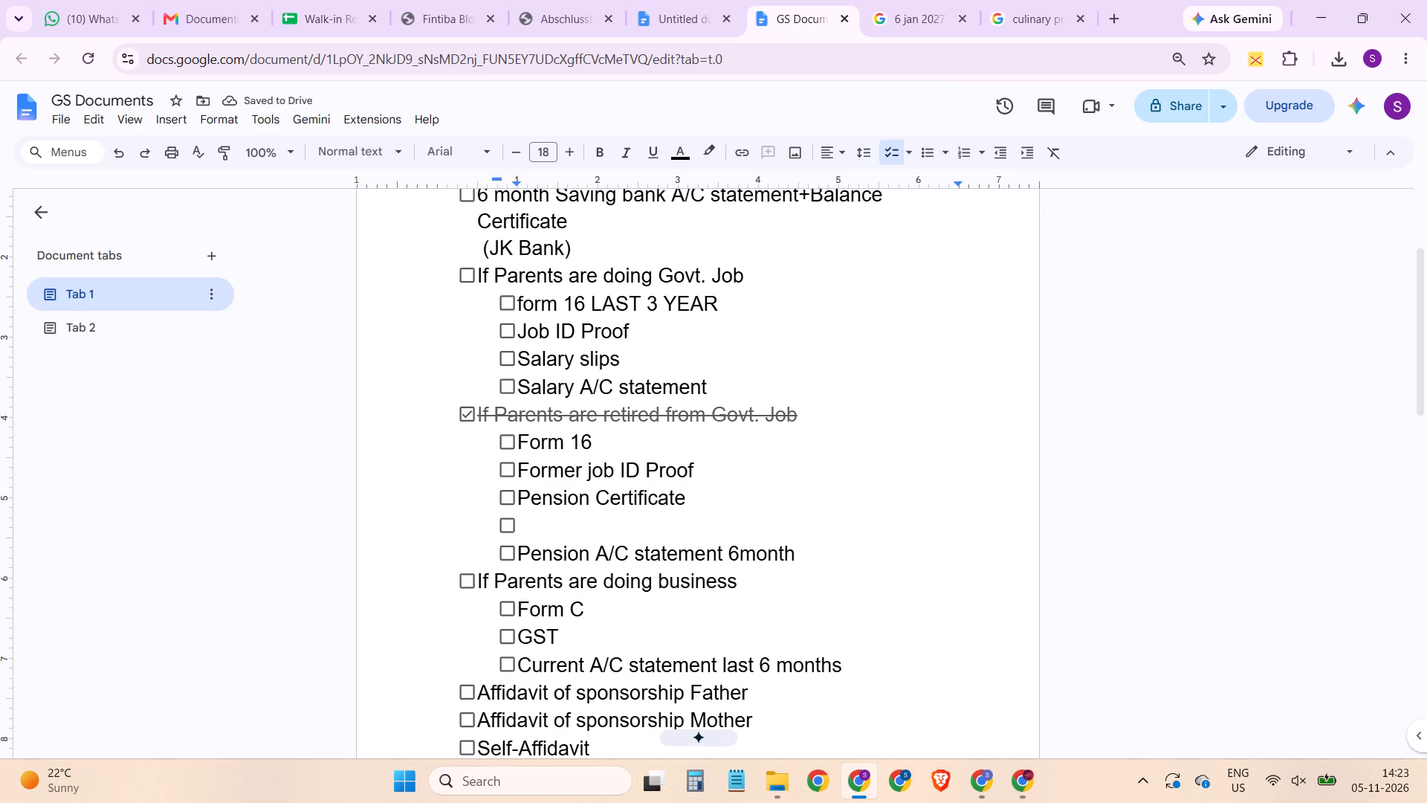
type("pensi")
key("BackSpace")
type("ion s")
type("lip")
Place the text cursor at the end of the Form C item in the business group.
left_click(653, 610)
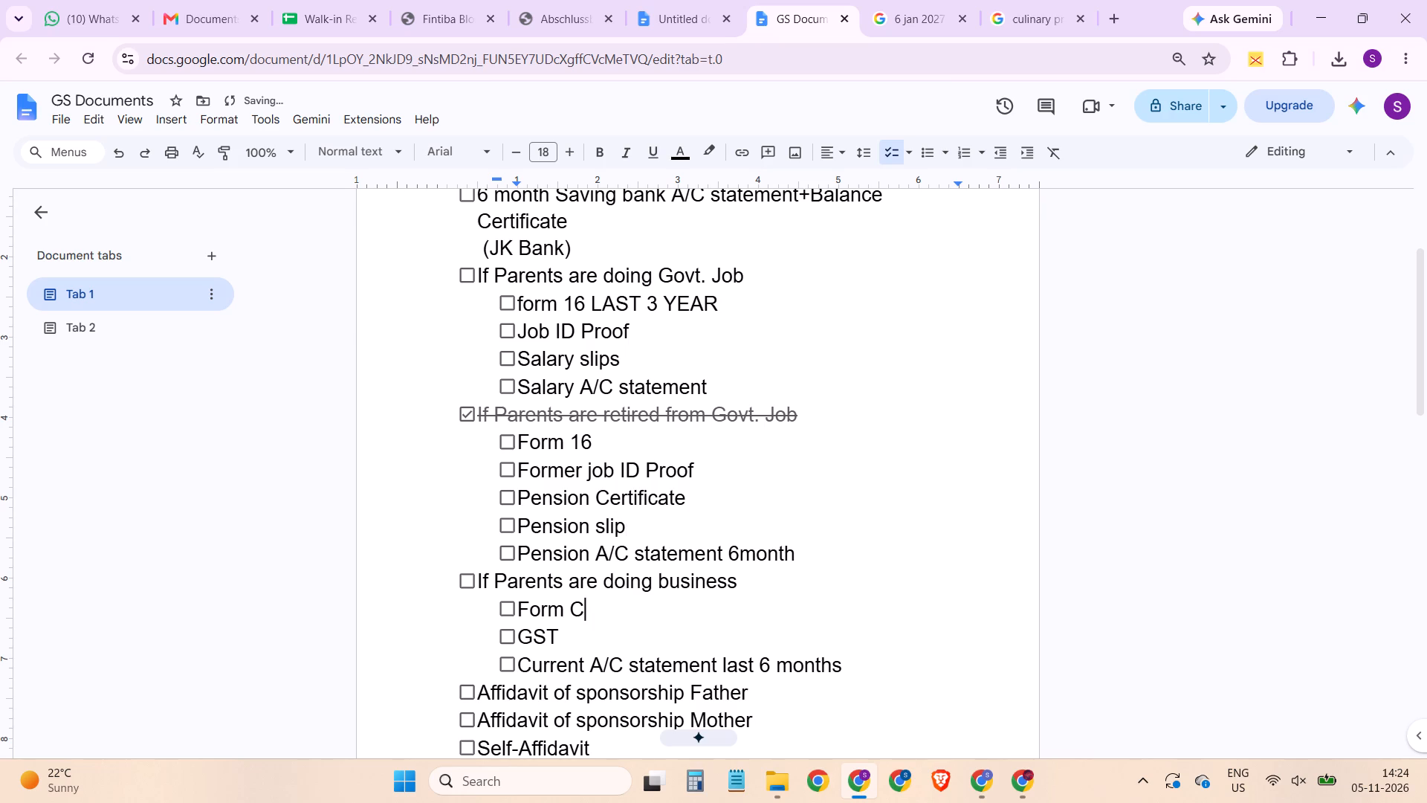
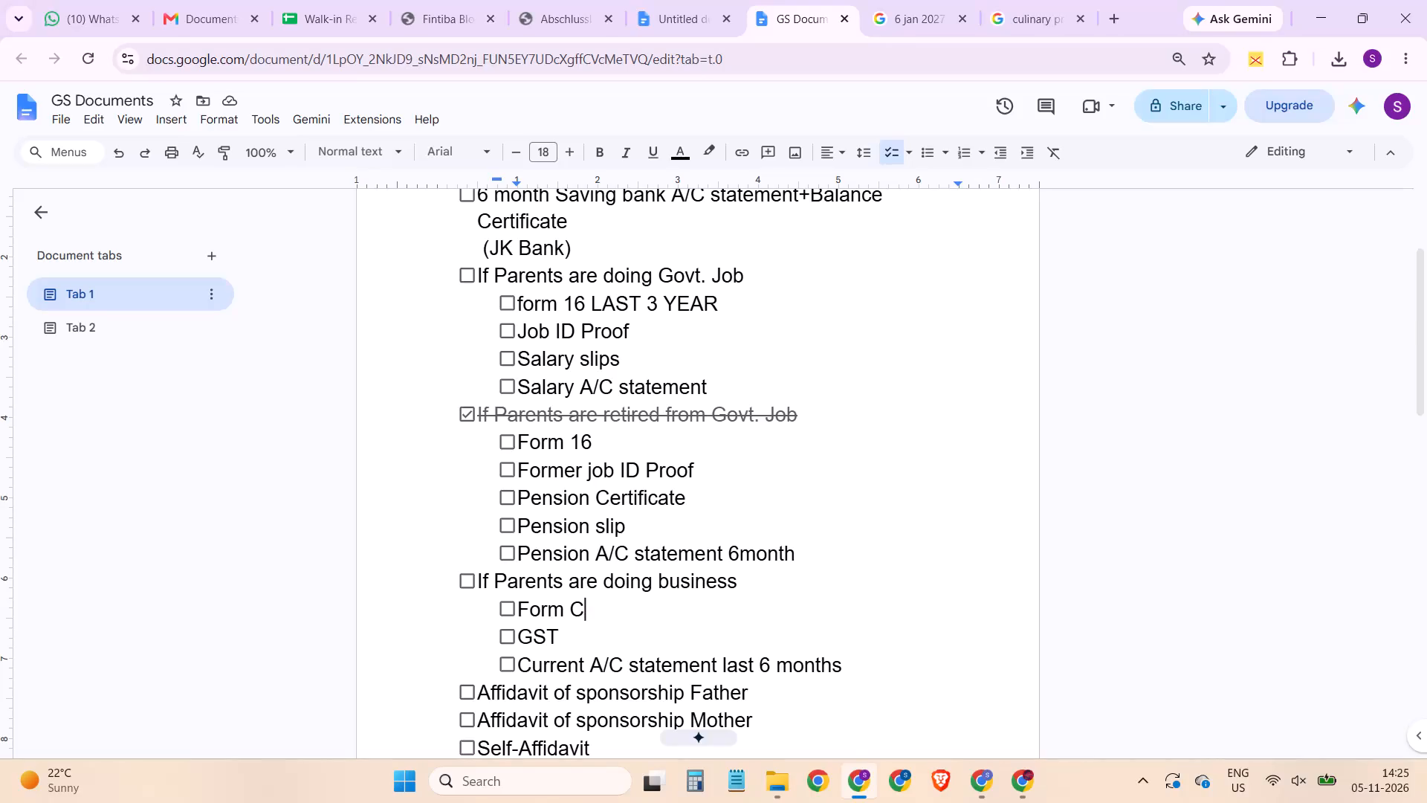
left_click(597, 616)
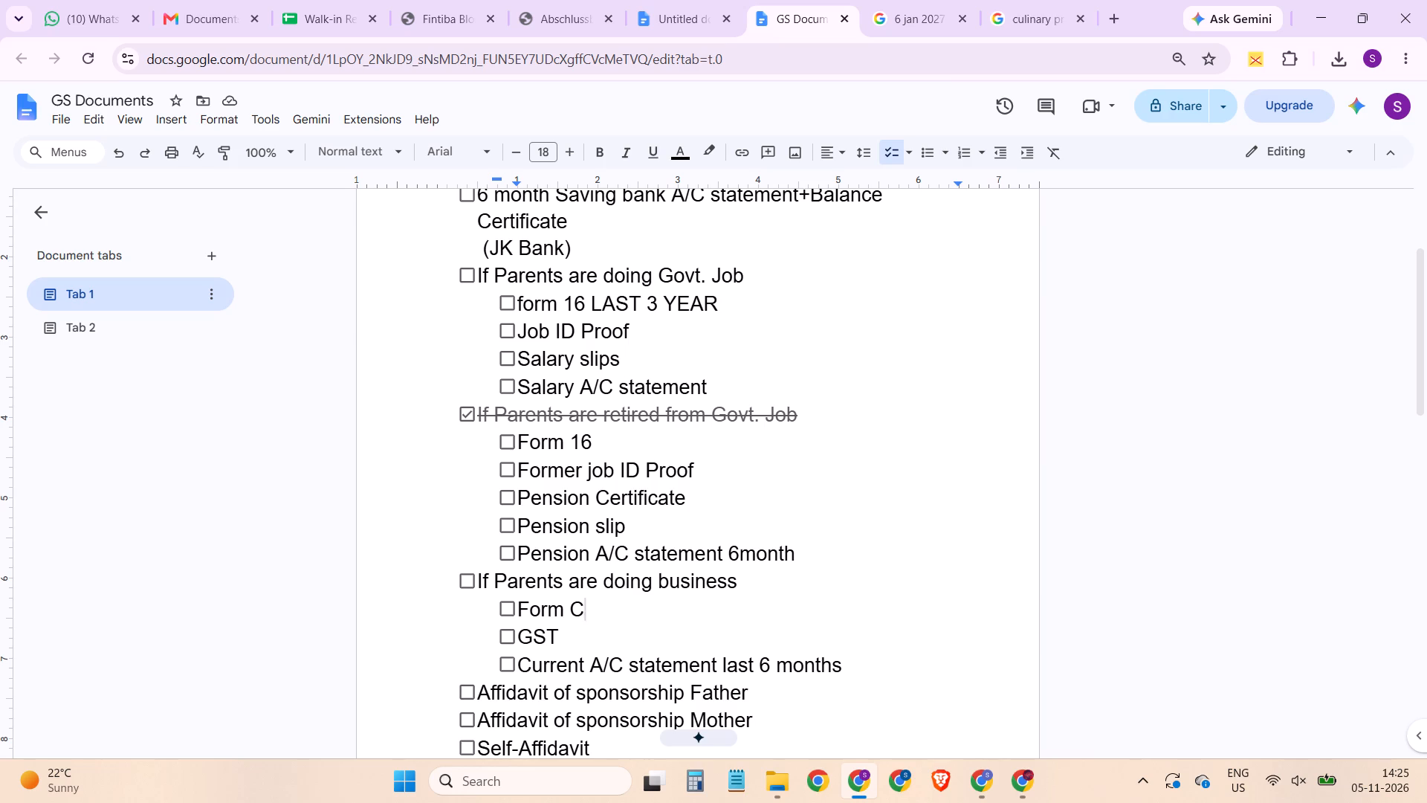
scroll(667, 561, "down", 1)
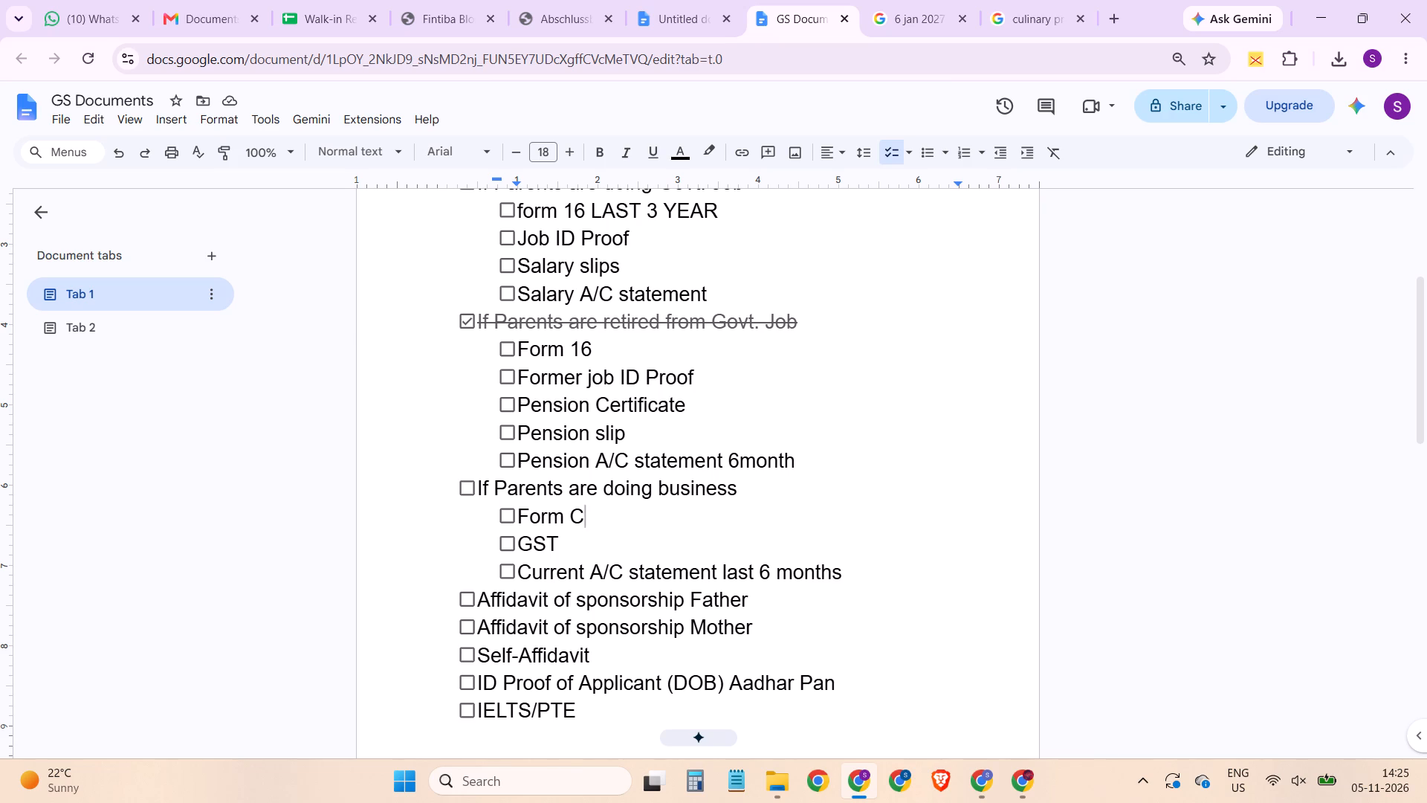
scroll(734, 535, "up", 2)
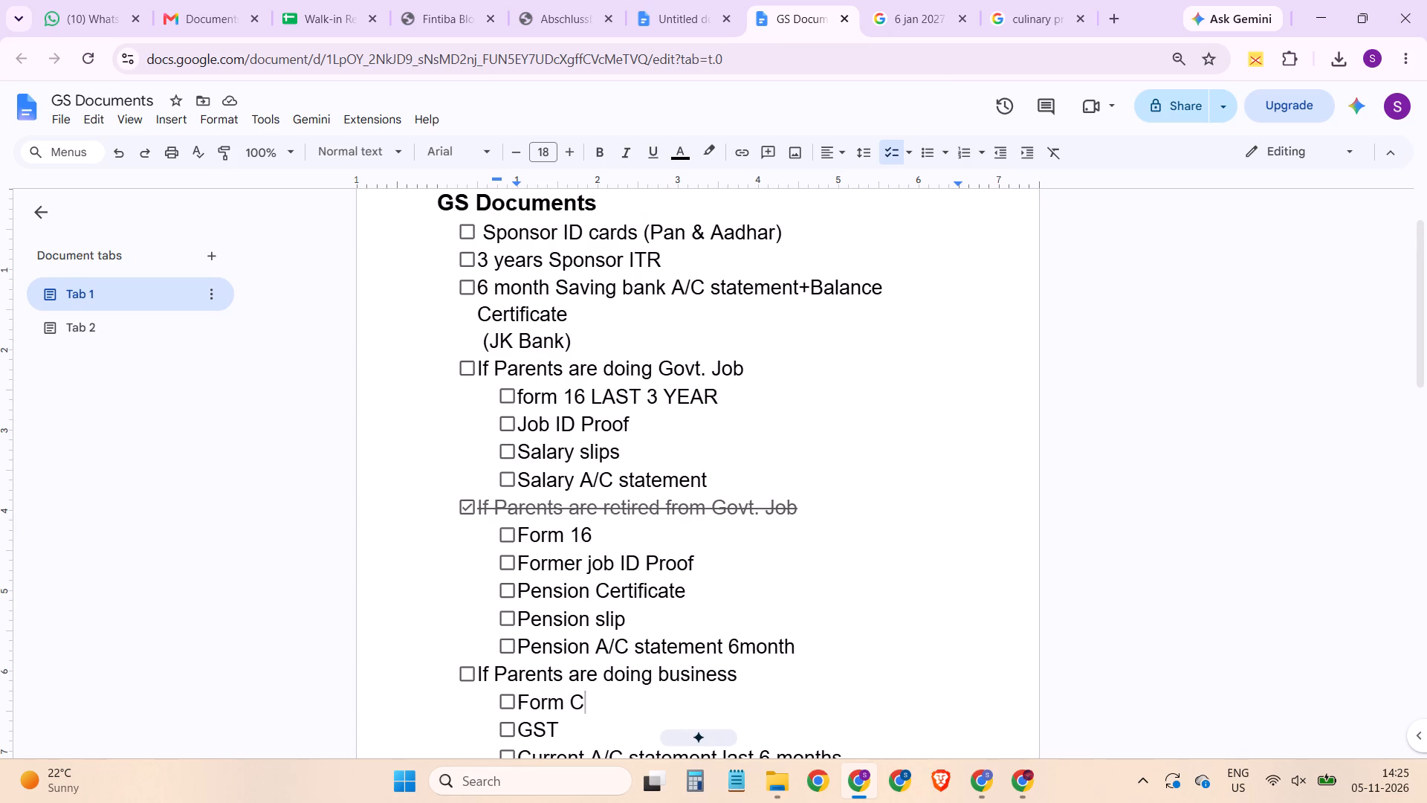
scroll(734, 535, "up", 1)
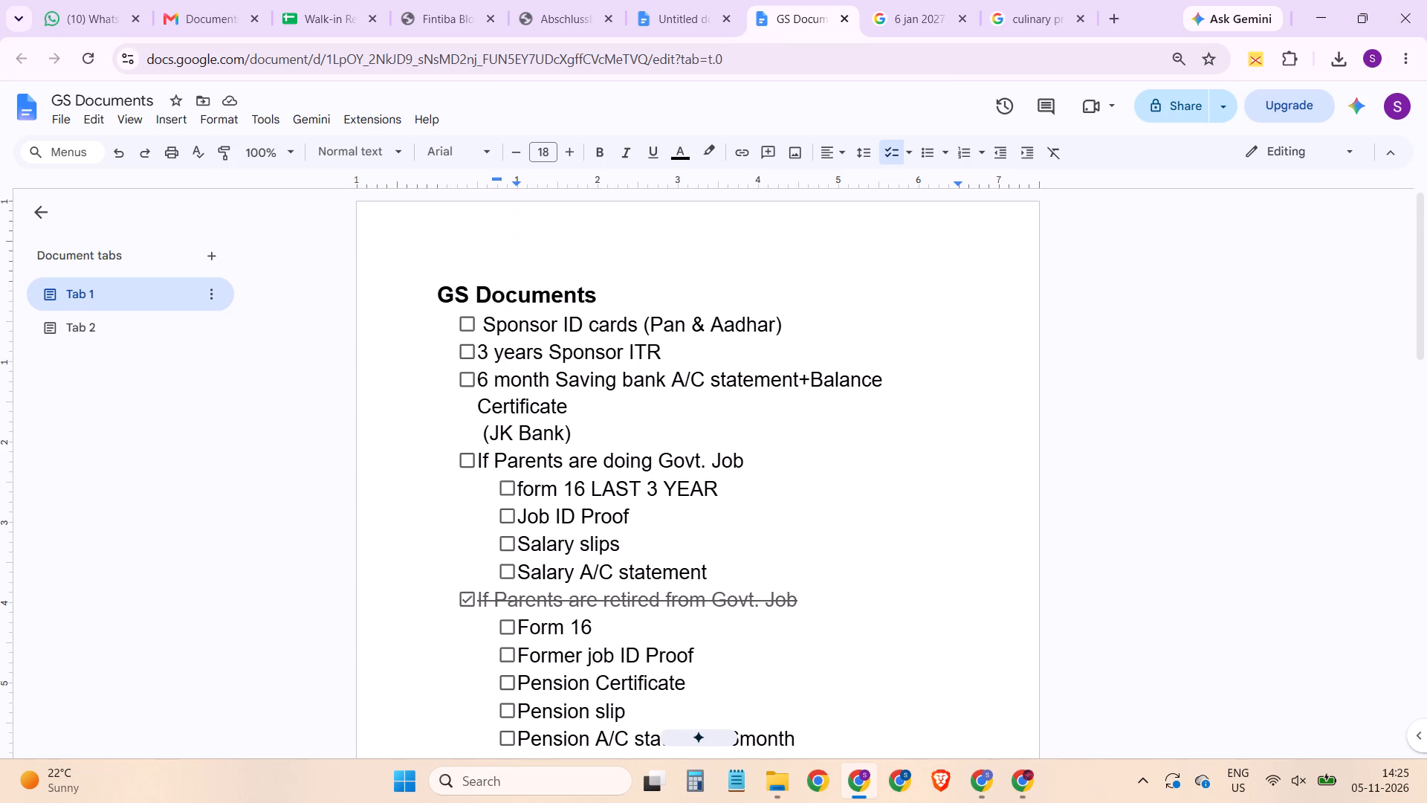
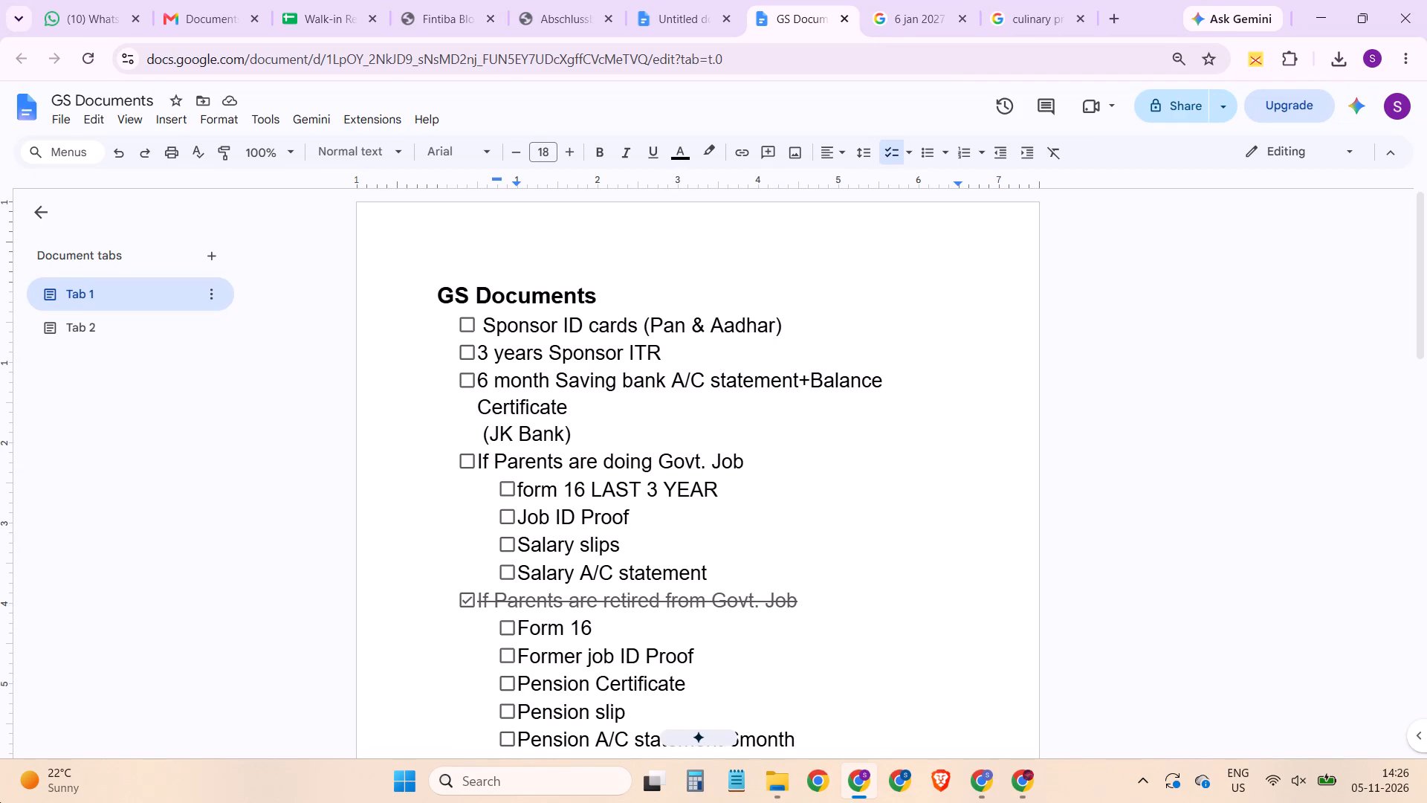
Copy the whole "6 month Saving bank A/C statement+Balance Certificate (JK Bank)" checklist item text.
left_click(585, 393)
left_click_drag(479, 384, 580, 403)
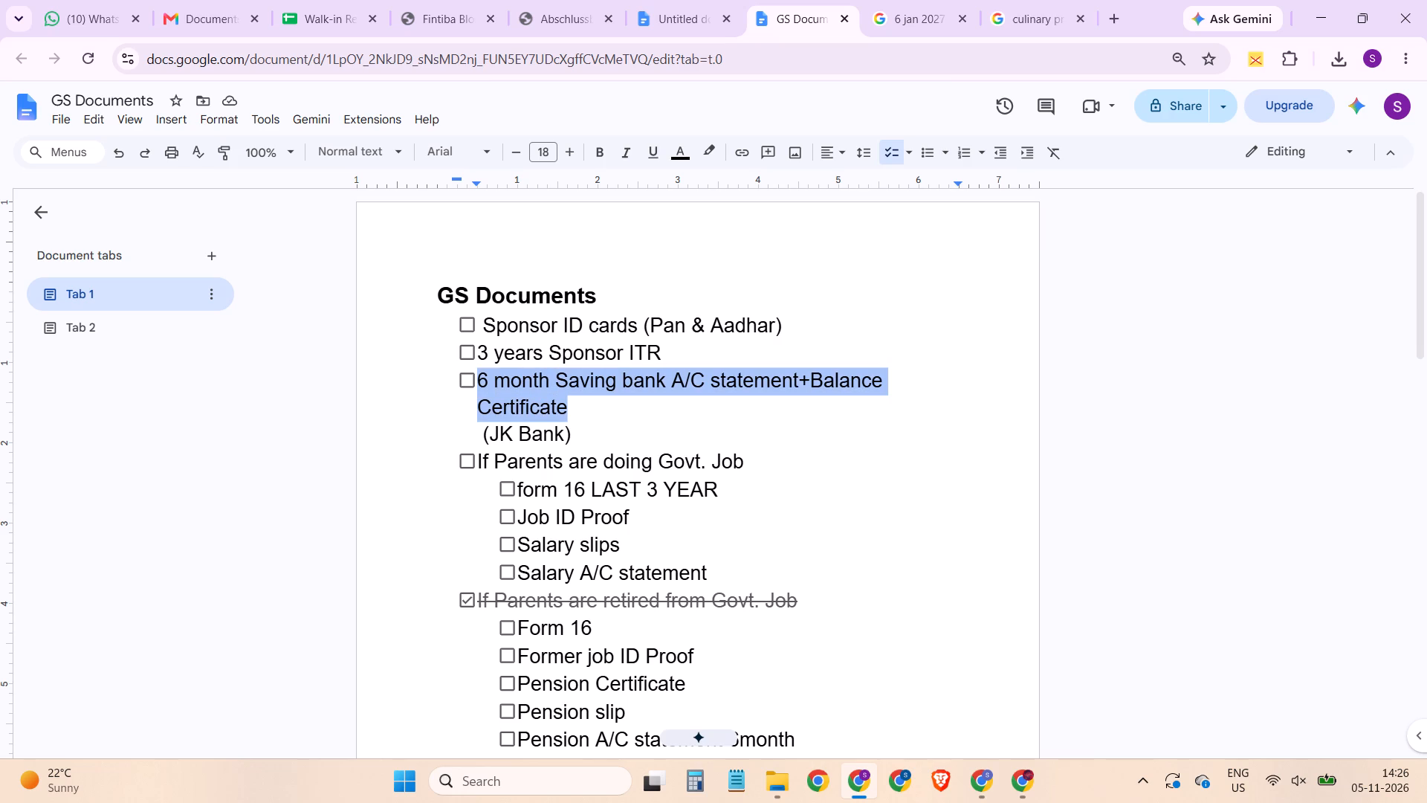
left_click_drag(580, 403, 580, 426)
key("ctrl+c")
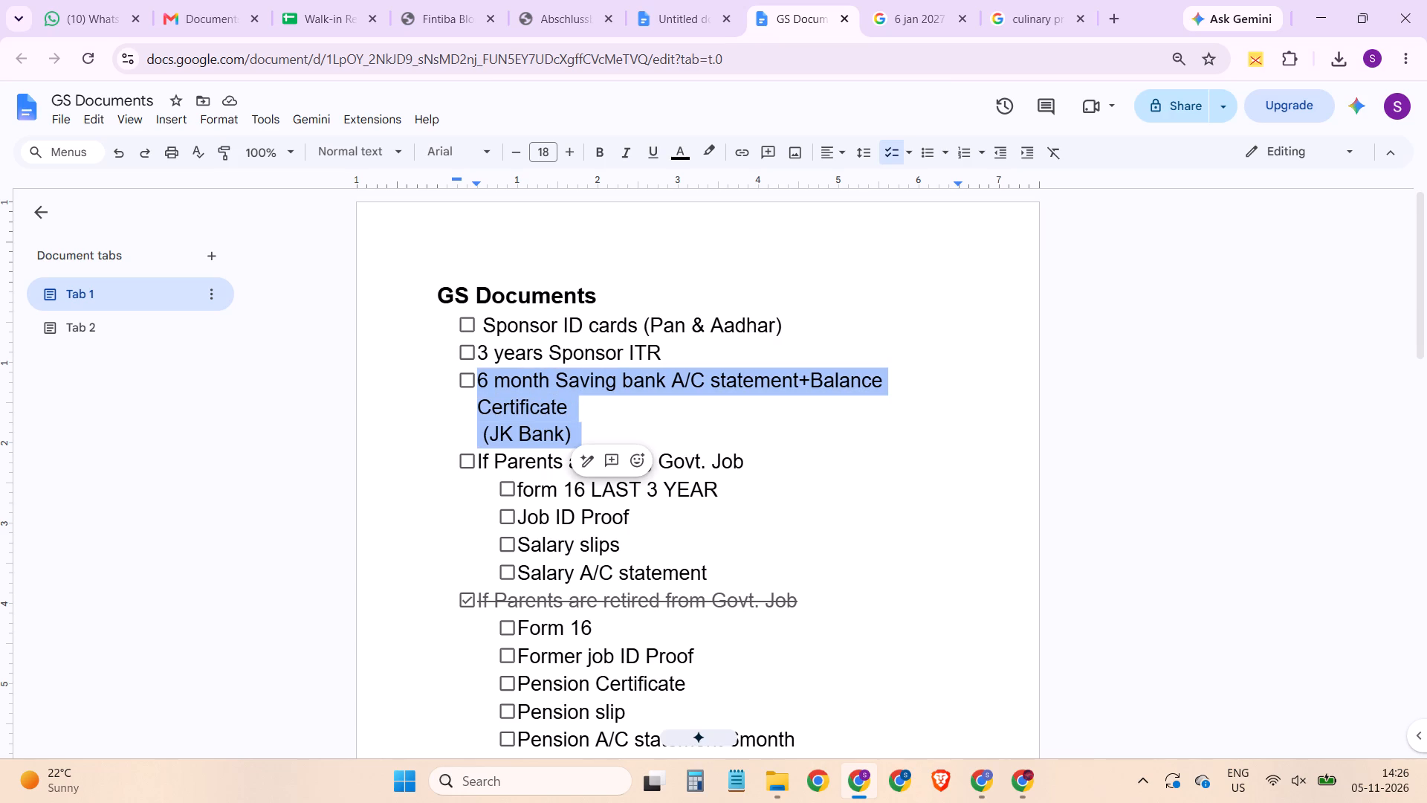
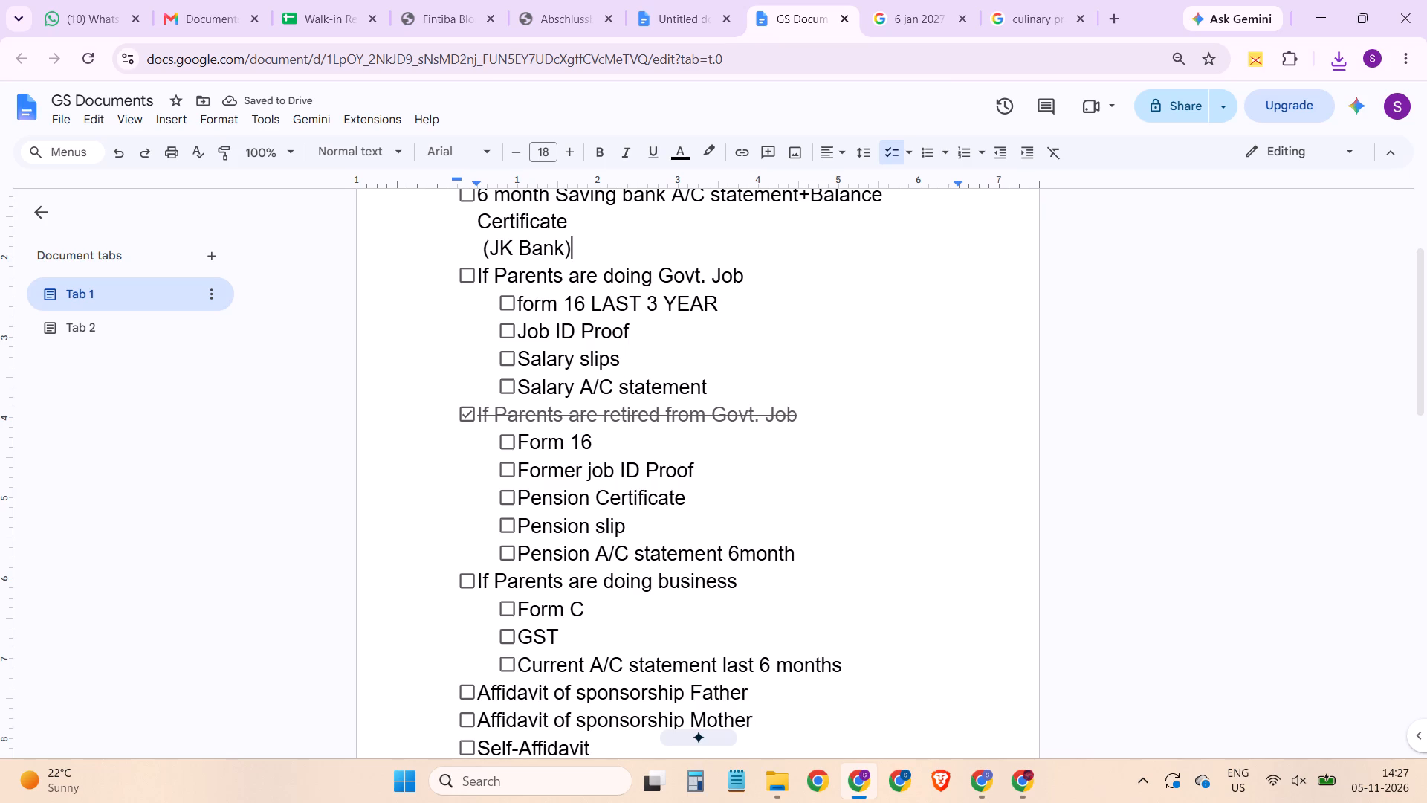
Append "for last 6 months" to the Pension slip item in the retired Govt. Job group.
left_click(675, 531)
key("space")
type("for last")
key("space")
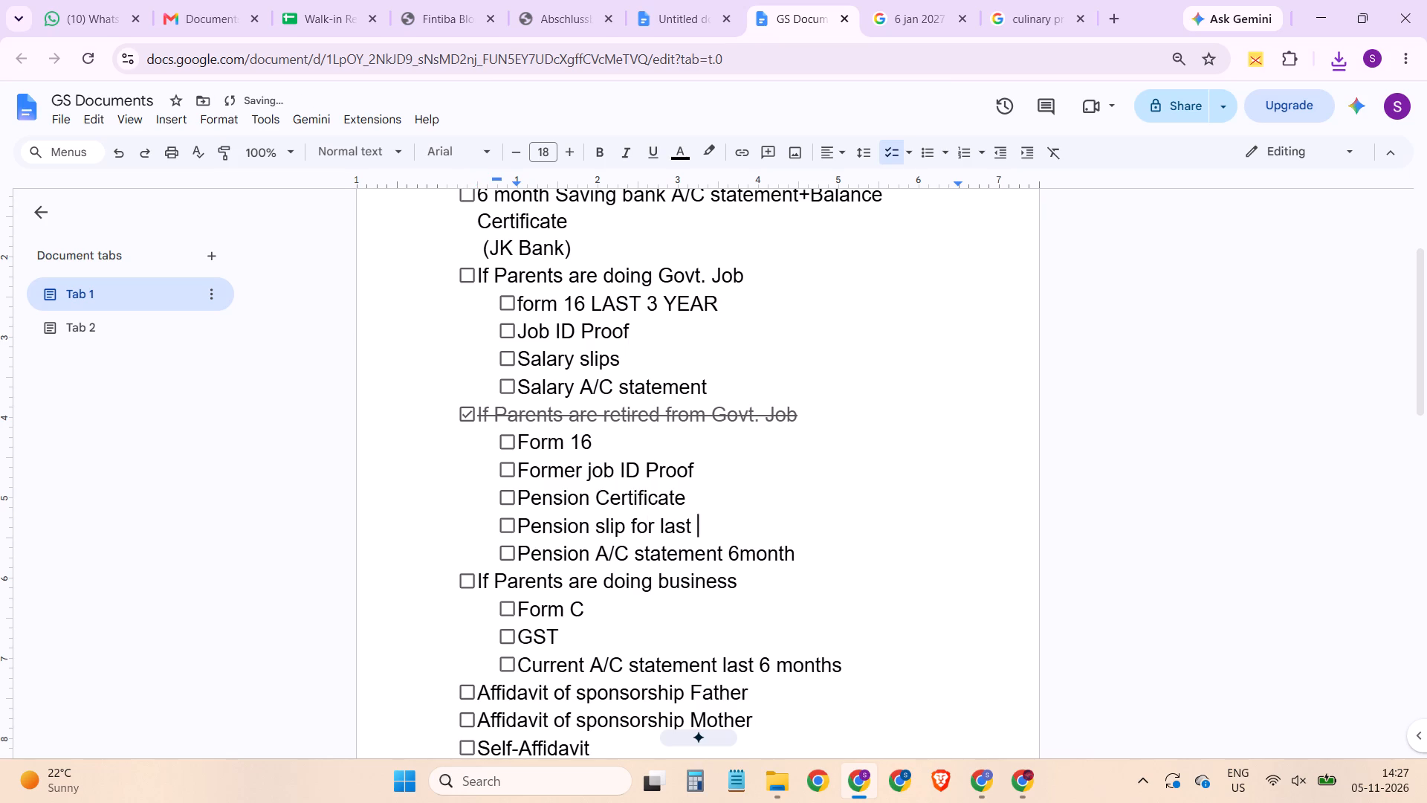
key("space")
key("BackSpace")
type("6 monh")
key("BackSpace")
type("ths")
Reword the Pension A/C statement item in the retired Govt. Job group as "Pension A/C statement for last 6 months".
left_click(741, 547)
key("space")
left_click(802, 554)
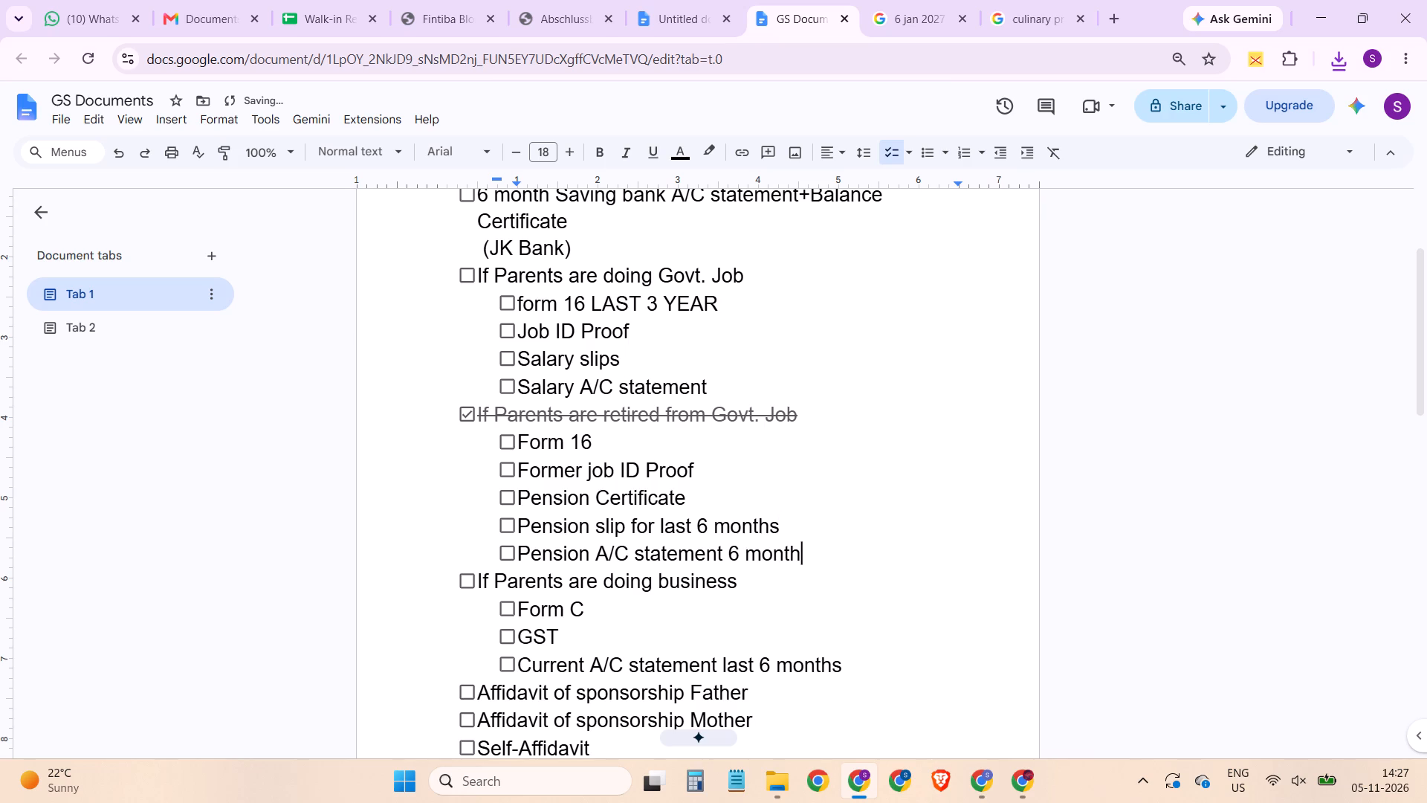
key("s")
double_click(682, 527)
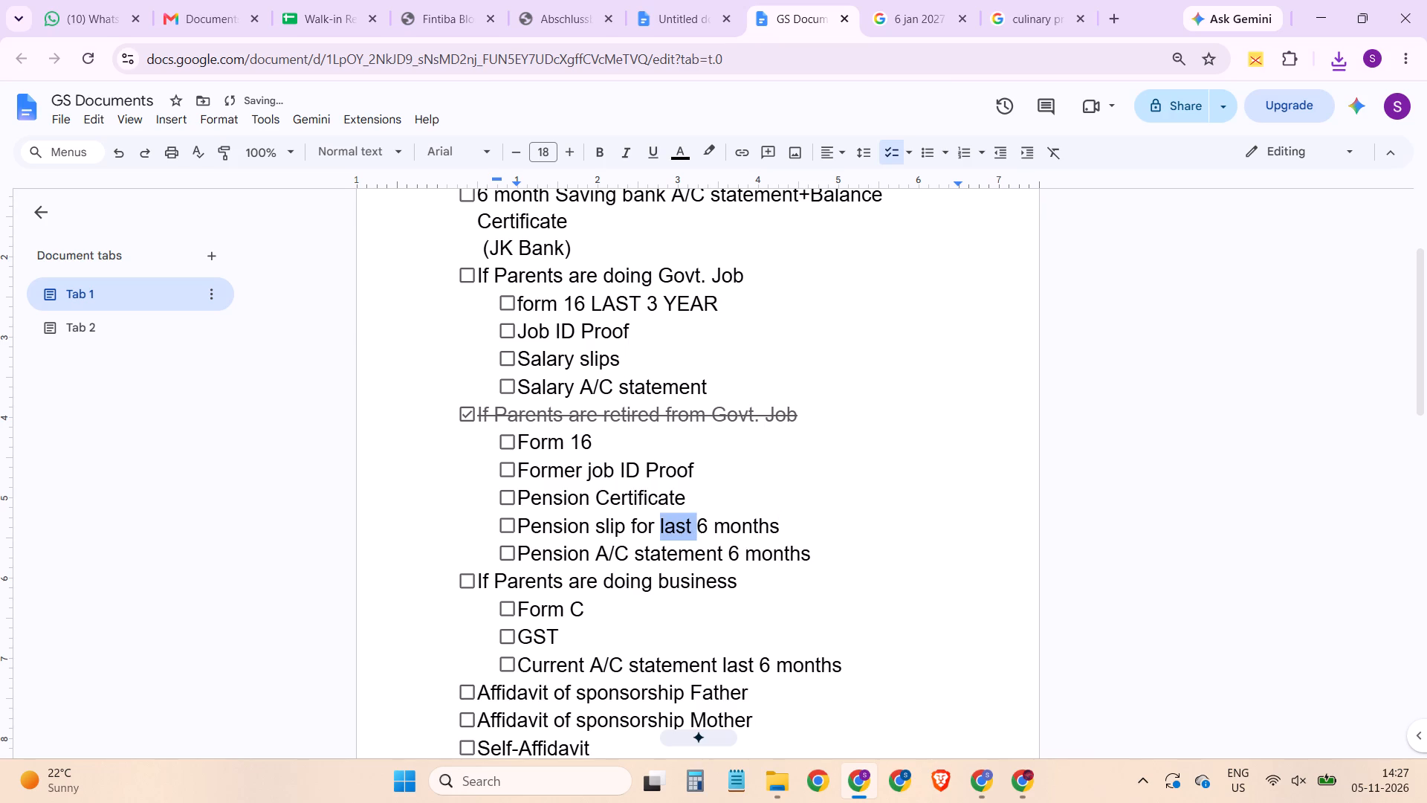
key("ctrl+c")
left_click(677, 526)
left_click(702, 555)
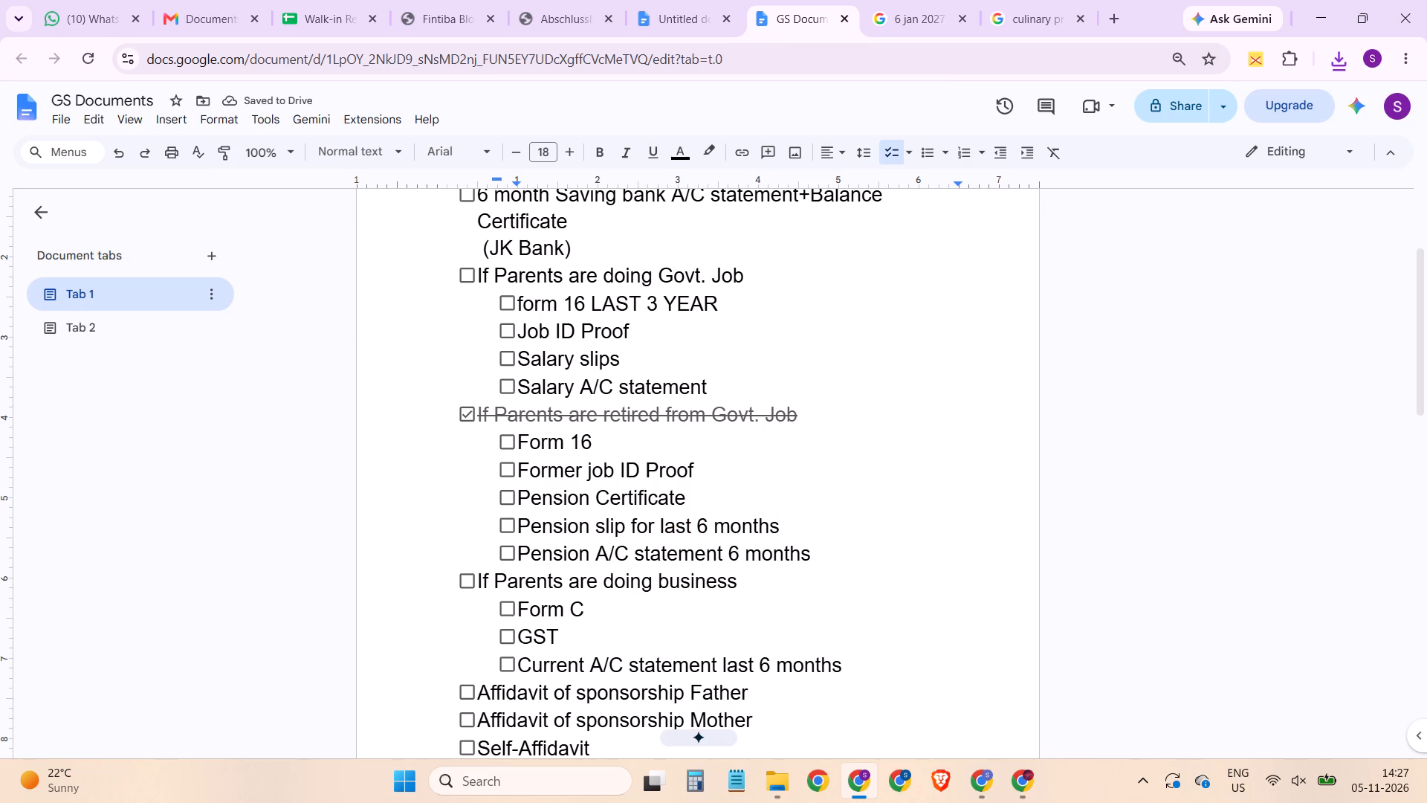
left_click(725, 549)
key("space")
key("ctrl+v")
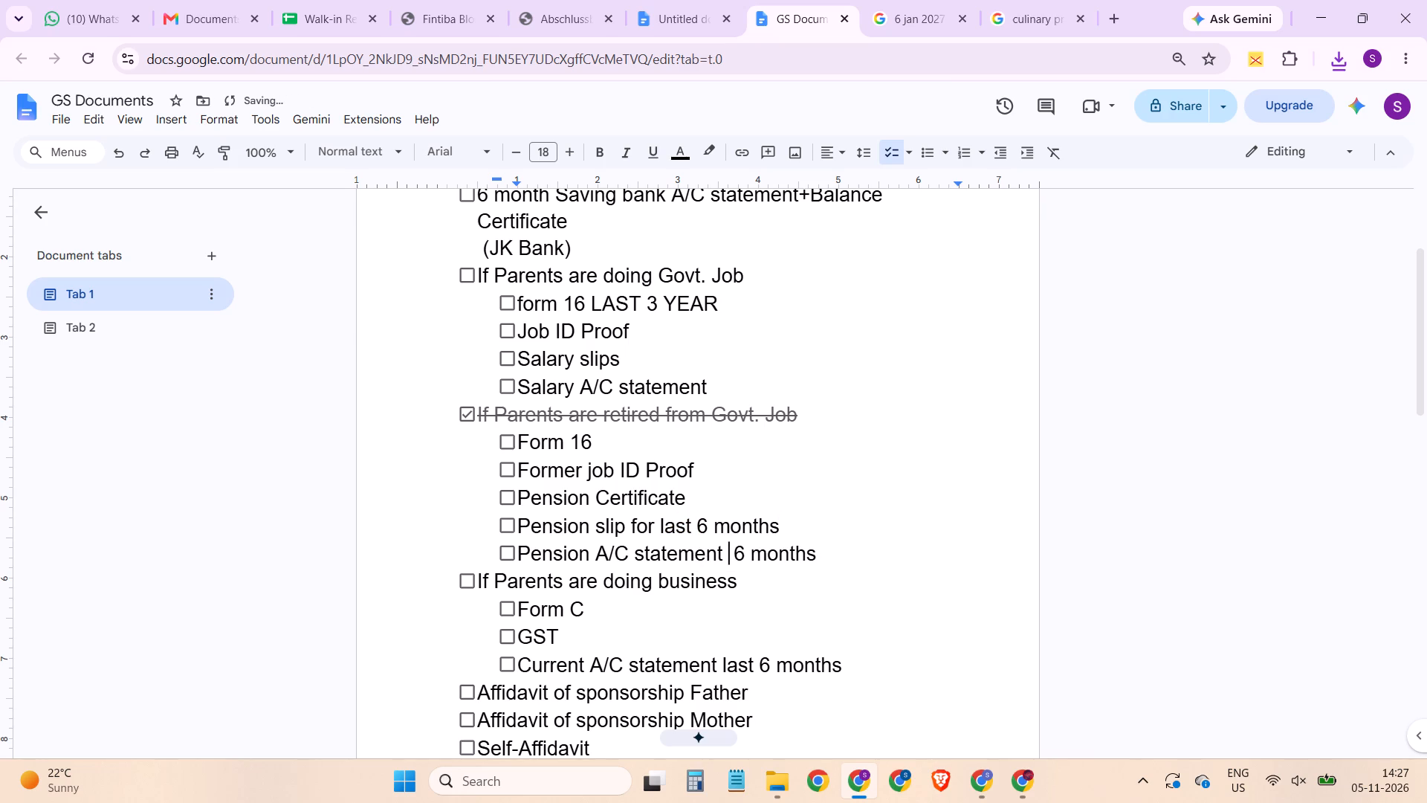
left_click(727, 549)
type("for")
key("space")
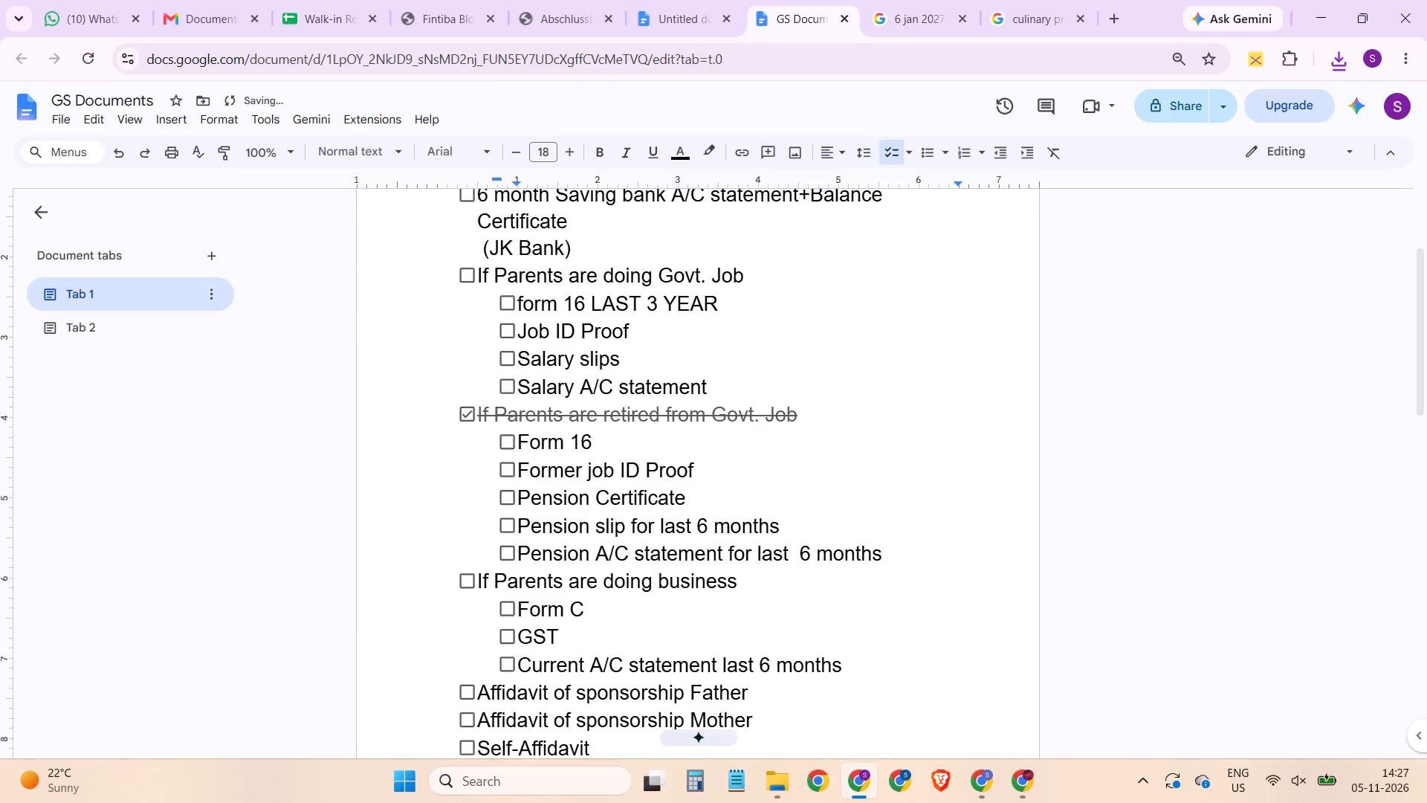
Copy the nested items from Form 16 through Pension A/C statement in the retired Govt. Job group.
left_click_drag(890, 554, 521, 446)
key("ctrl+c")
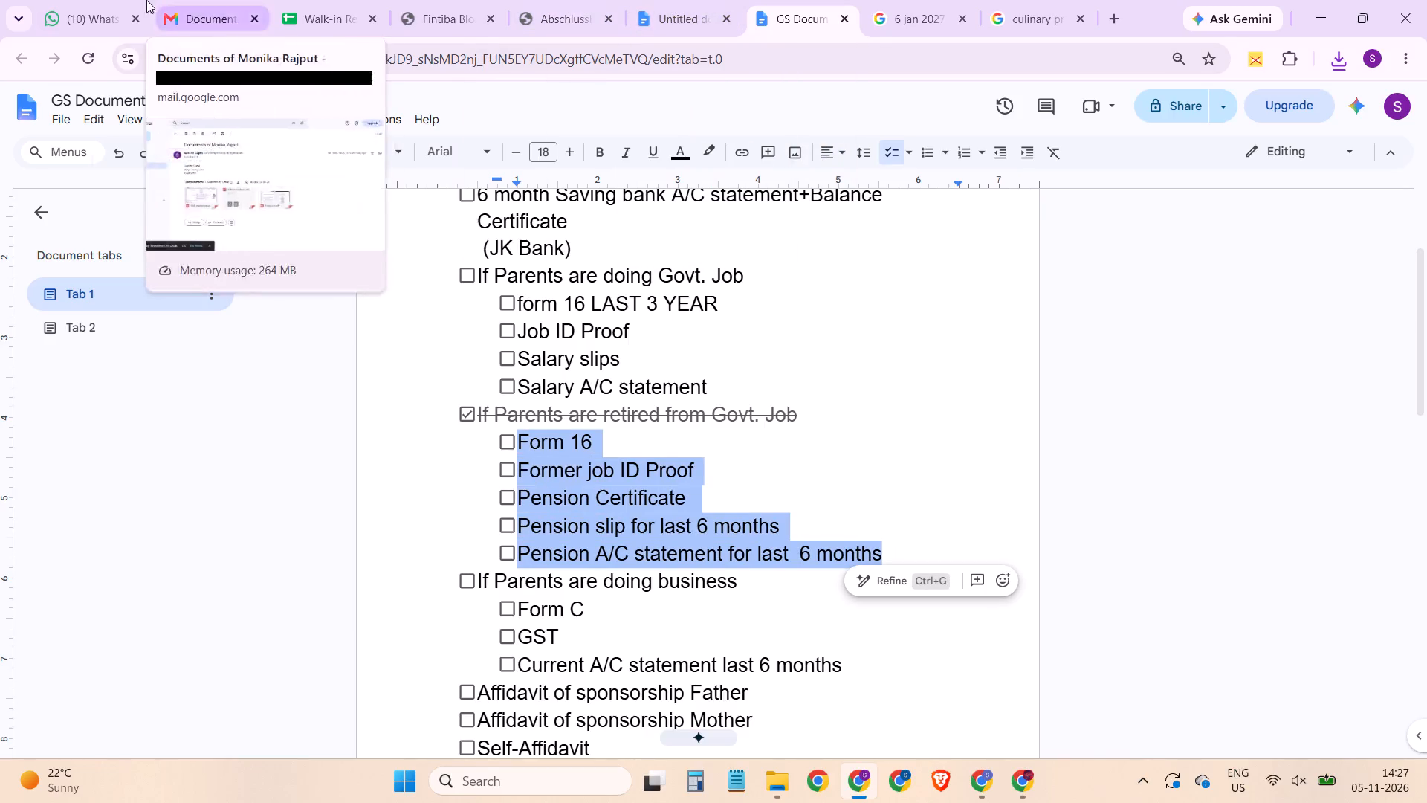